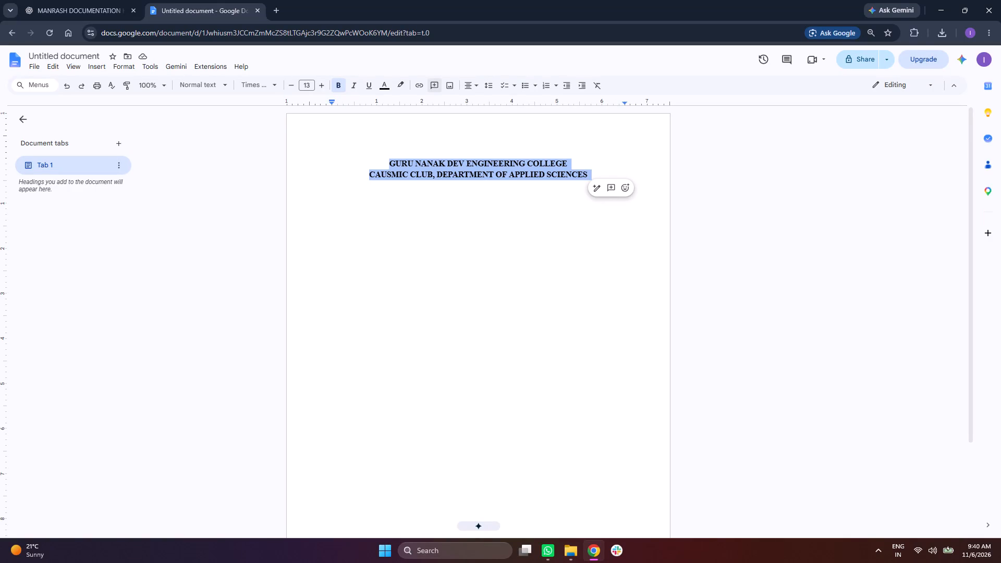
Set the font size of the "GURU NANAK DEV ENGINEERING COLLEGE" heading line to 18.
left_click(368, 170)
left_click_drag(381, 163, 570, 160)
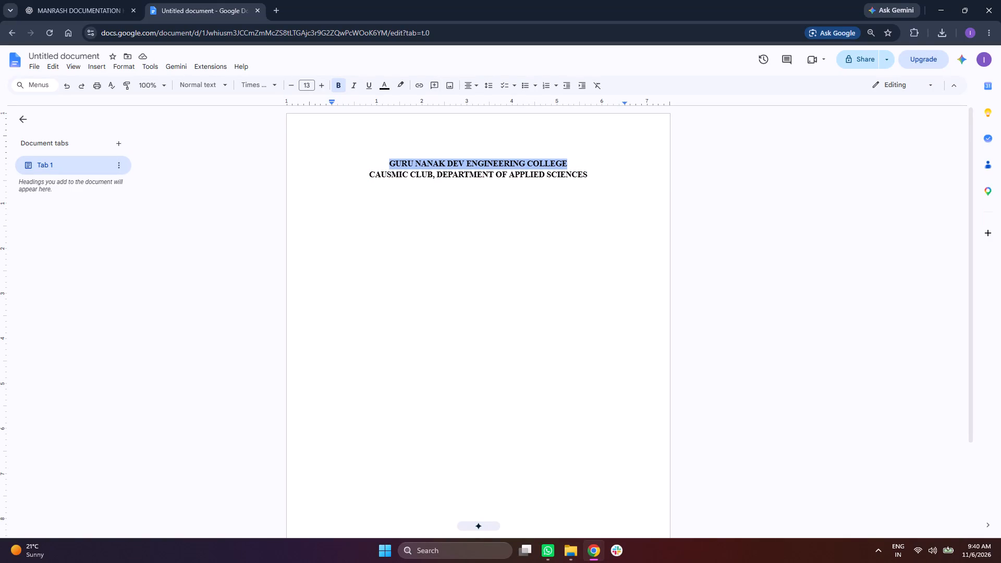
left_click_drag(570, 160, 578, 158)
left_click(325, 82)
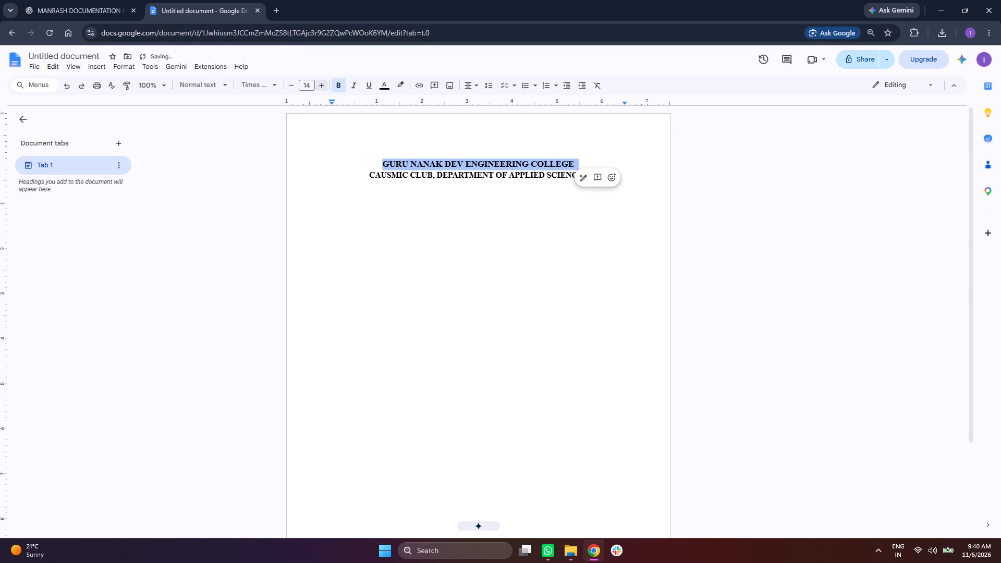
left_click(325, 82)
double_click(325, 82)
left_click(325, 82)
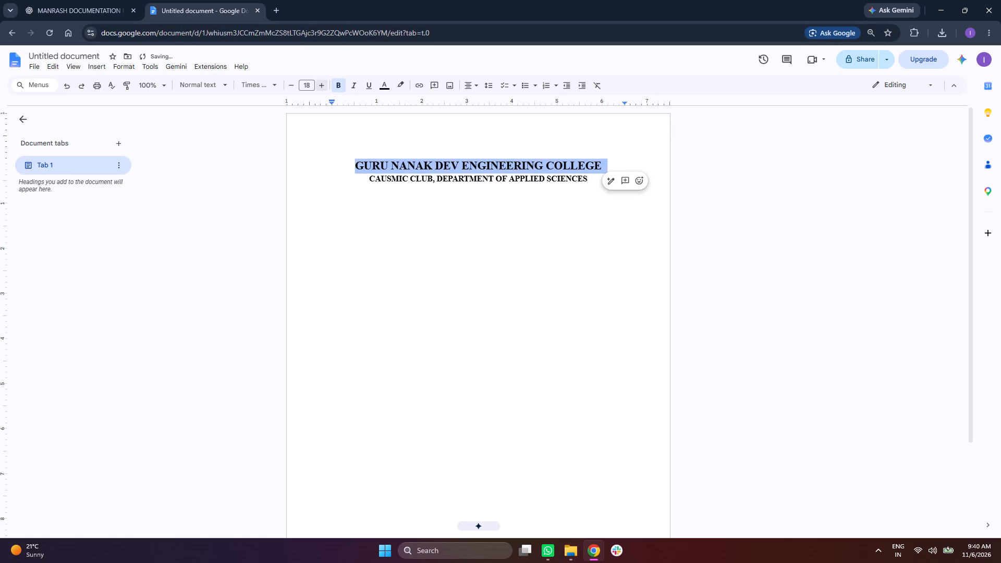
Open the Research worksheet (October 2026) from Google Sheets in a new browser tab.
left_click(278, 8)
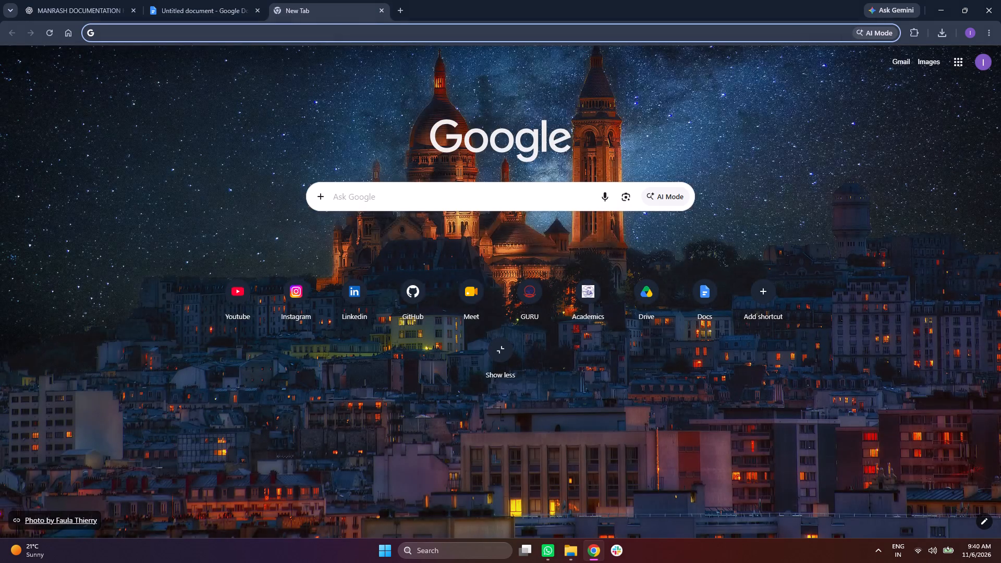
left_click(966, 63)
left_click(844, 238)
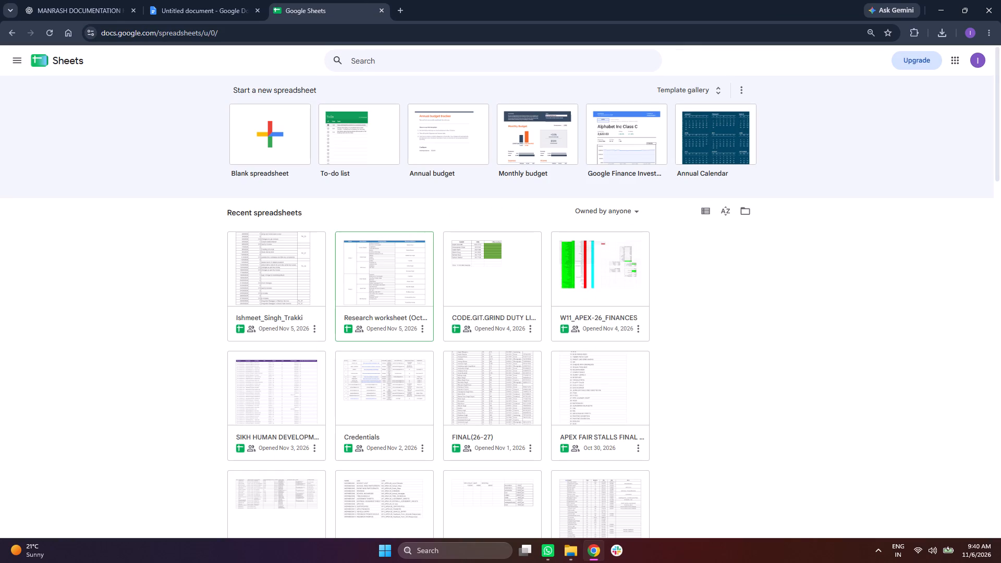
left_click(394, 313)
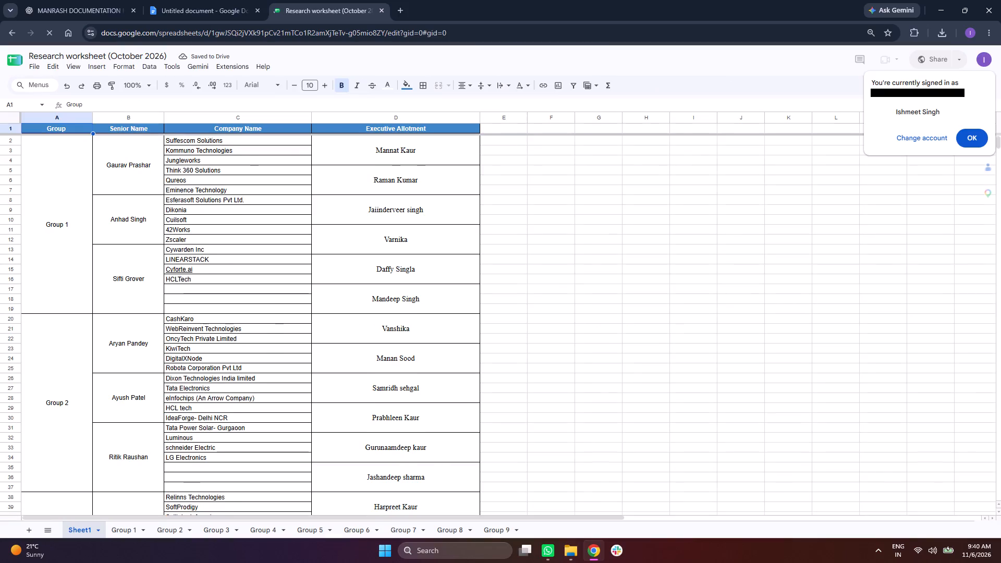
Examine the company, HR contact and executive entries on the Group 4 sheet and the Group 3 sheet.
scroll(324, 437, "down", 5)
left_click(262, 531)
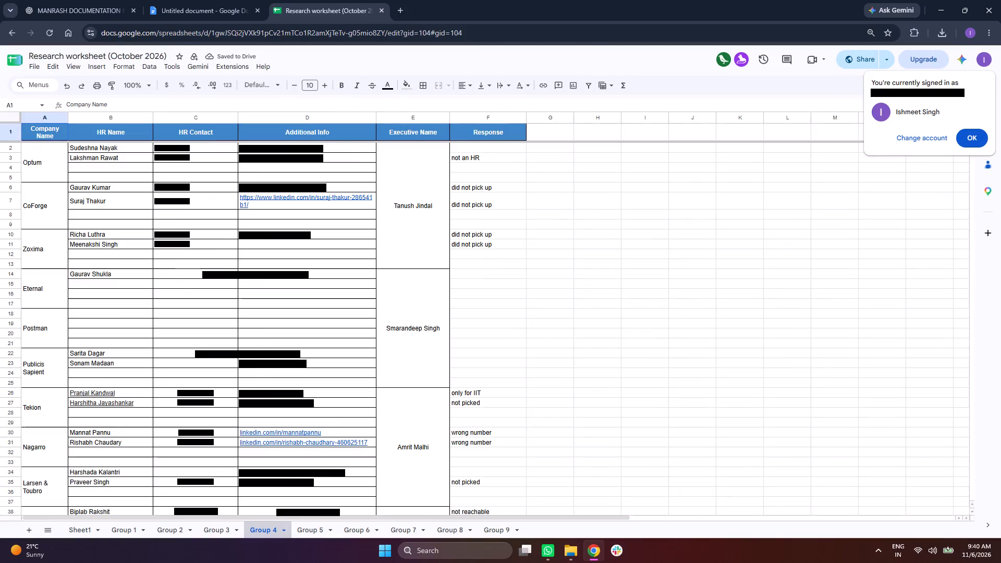
scroll(289, 451, "down", 2)
scroll(290, 450, "up", 6)
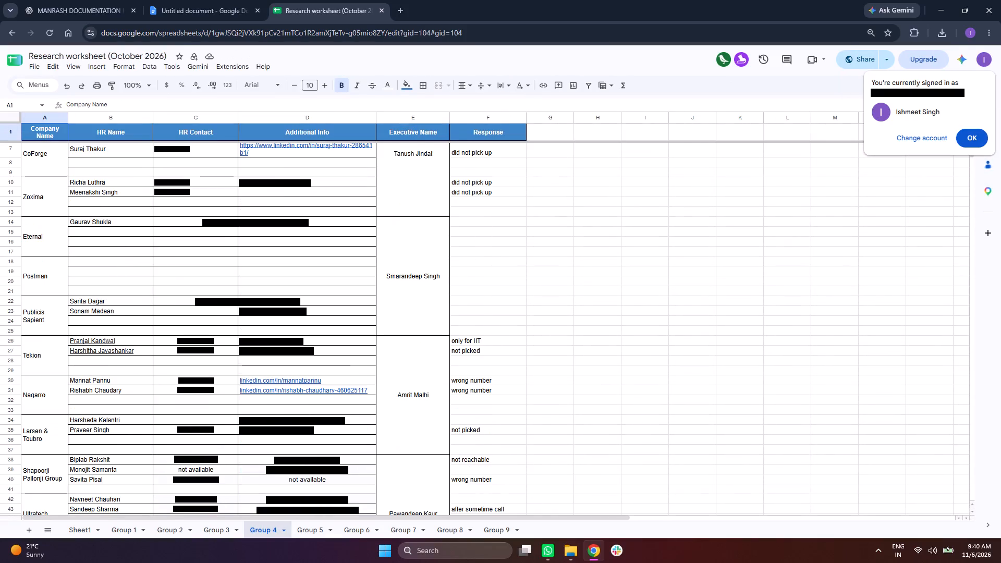
scroll(290, 450, "down", 5)
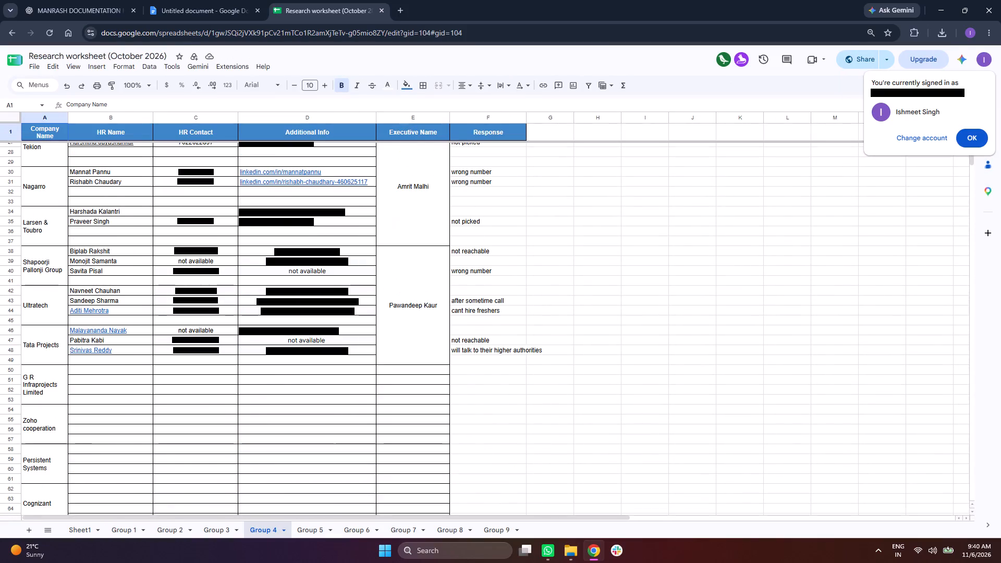
scroll(290, 450, "down", 3)
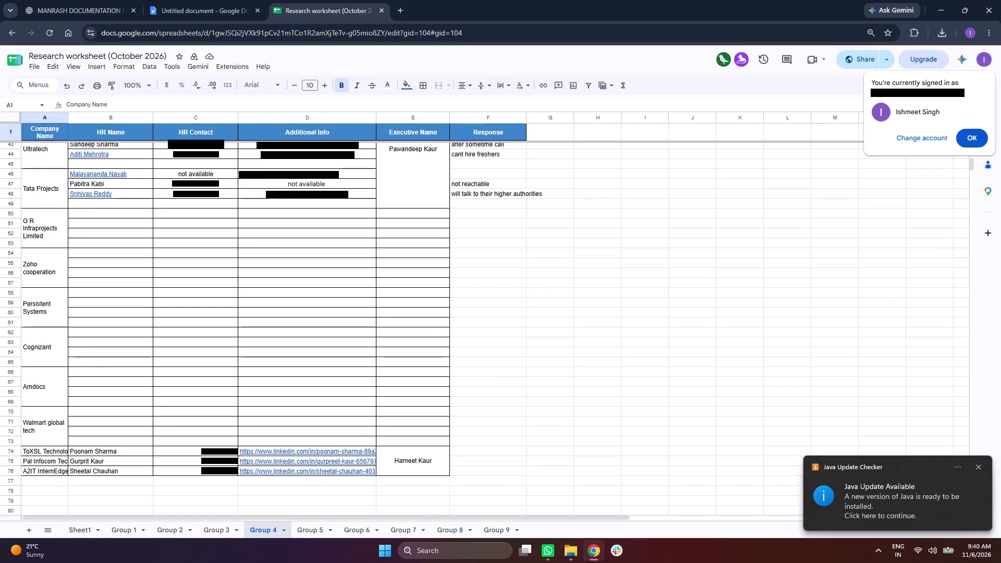
left_click_drag(109, 295, 129, 324)
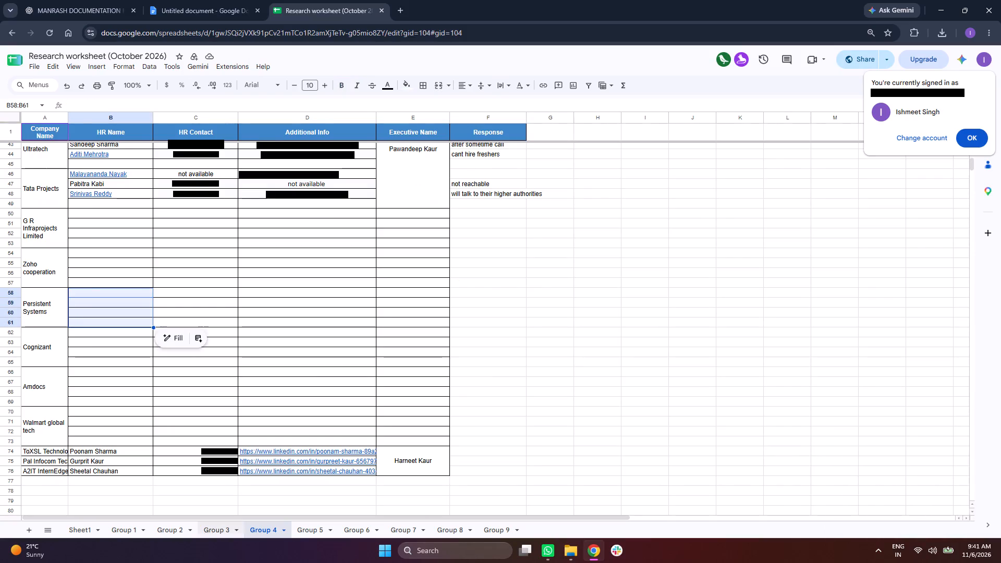
left_click(220, 531)
scroll(252, 444, "down", 6)
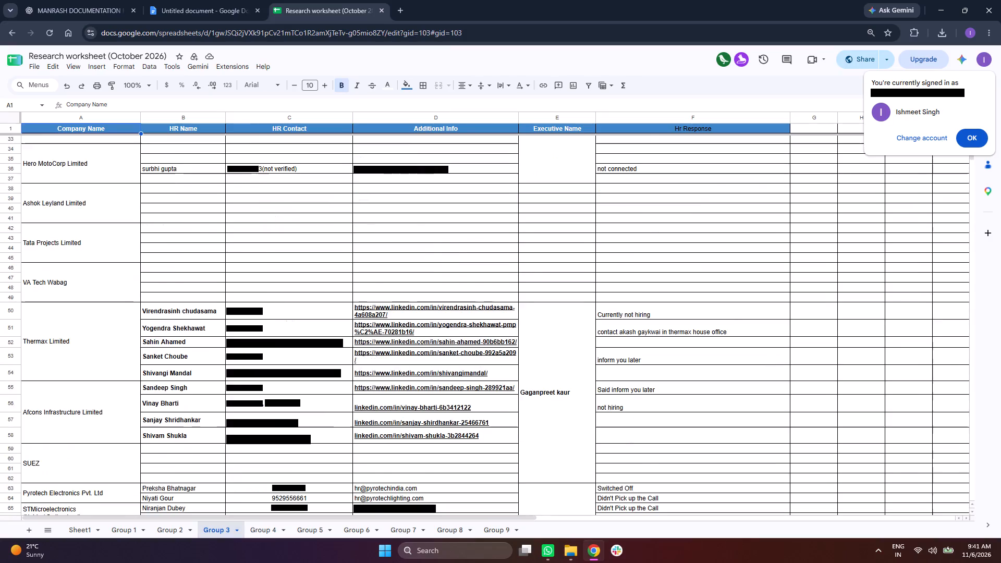
scroll(252, 444, "down", 7)
scroll(252, 444, "up", 5)
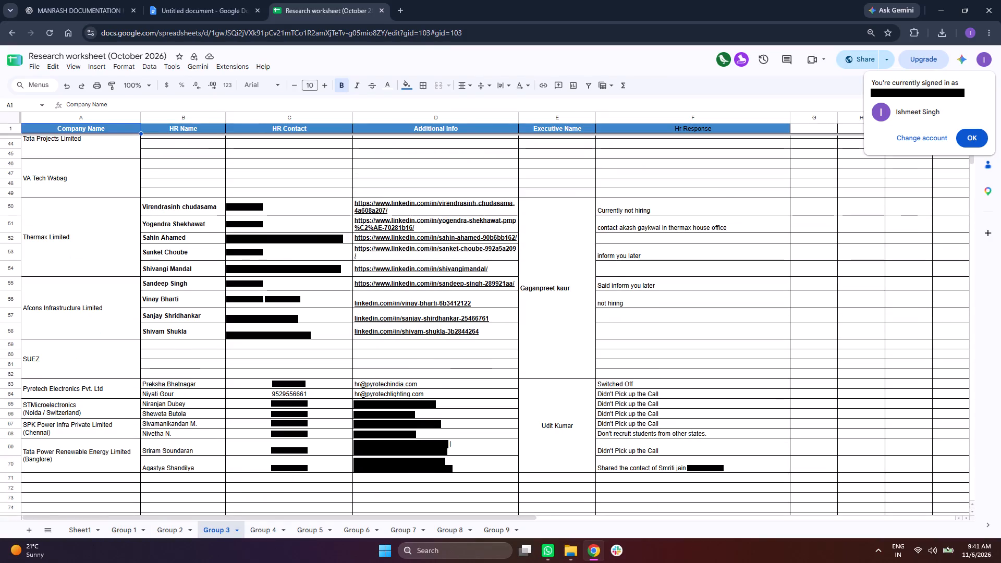
Check on Sheet1 which executive is allotted G R Infraprojects Limited, Zoho cooperation and Persistent Systems in Group 4.
left_click(66, 528)
scroll(181, 410, "down", 17)
scroll(181, 410, "up", 12)
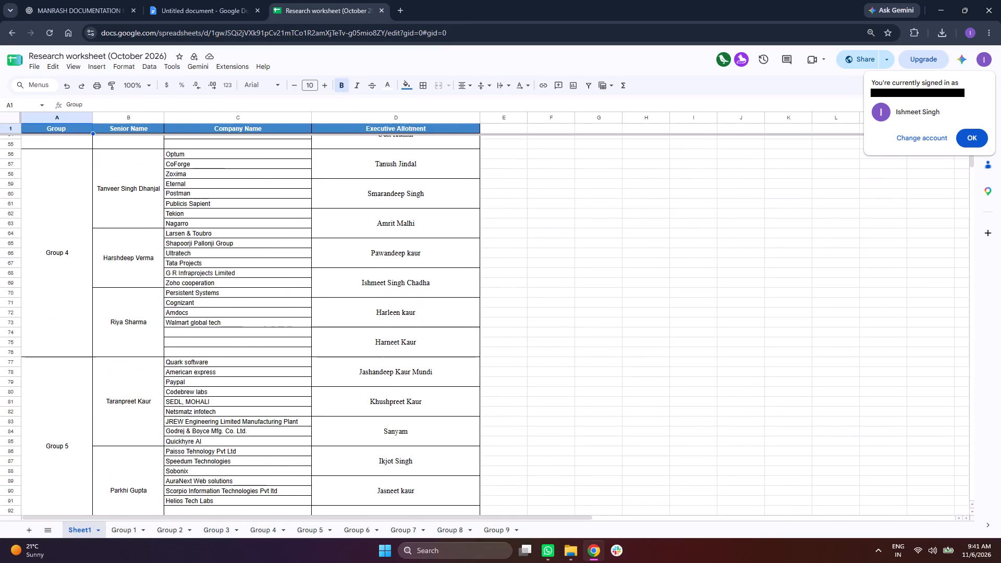
left_click_drag(307, 272, 304, 296)
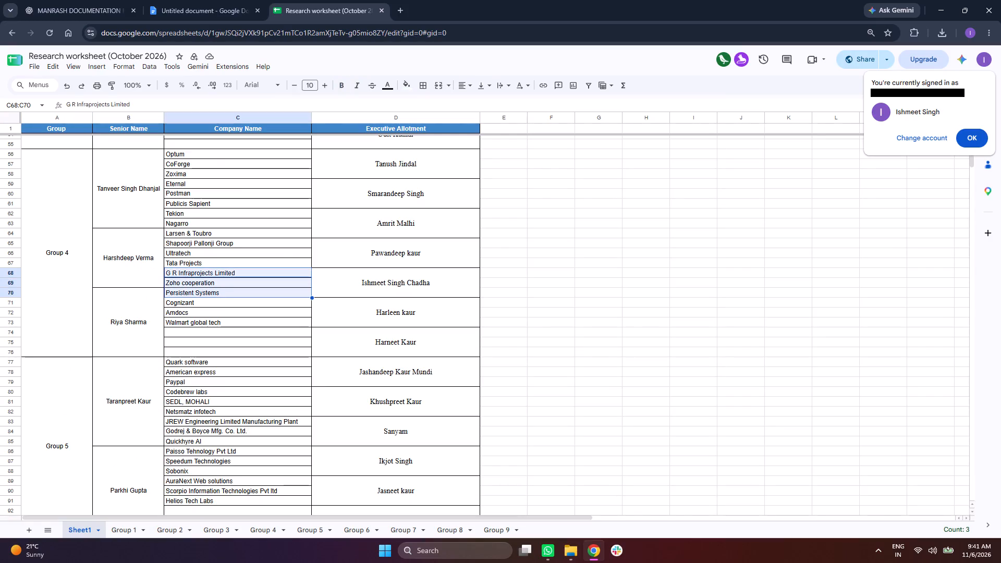
Look through the Group 9, Group 8, Group 7 and Group 5 sheets for their company and HR contact entries.
left_click(500, 528)
scroll(357, 399, "down", 8)
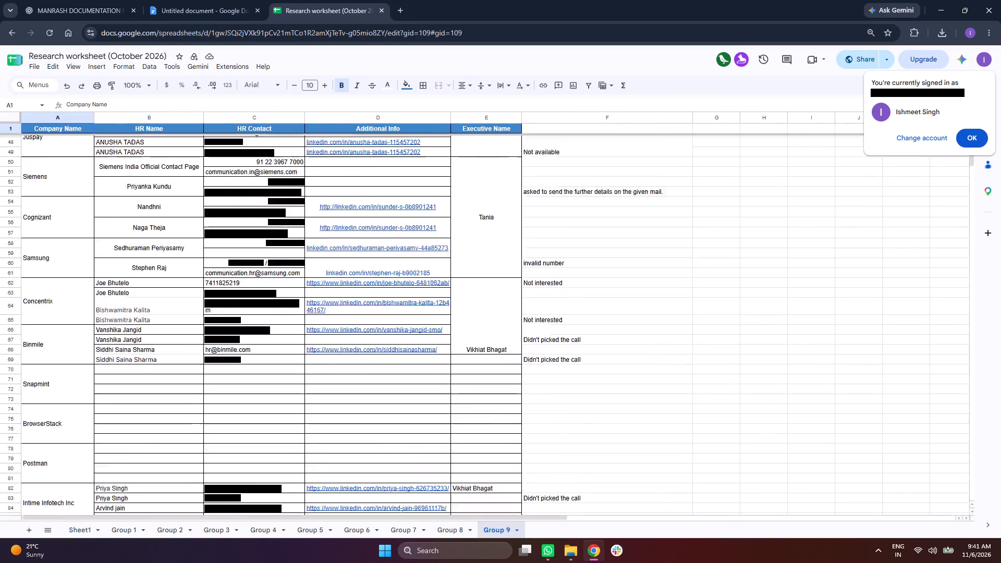
scroll(357, 399, "down", 2)
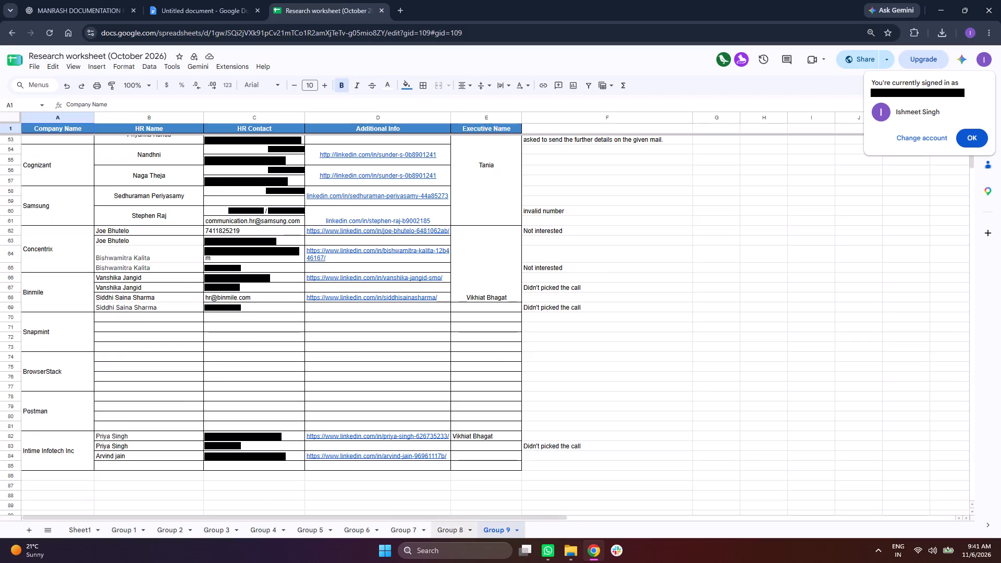
left_click(465, 534)
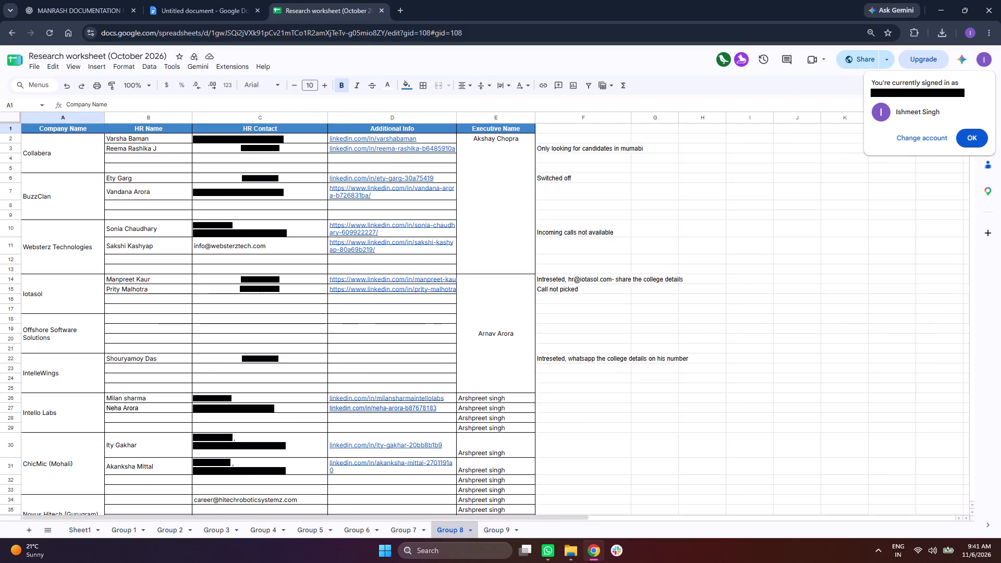
scroll(360, 398, "down", 1)
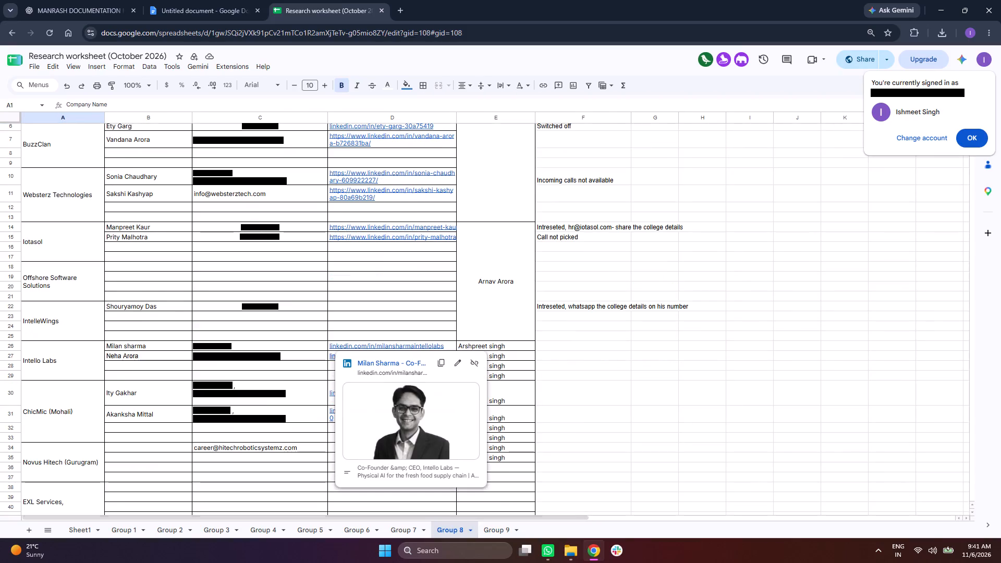
left_click(405, 524)
scroll(293, 287, "up", 5)
scroll(293, 287, "down", 5)
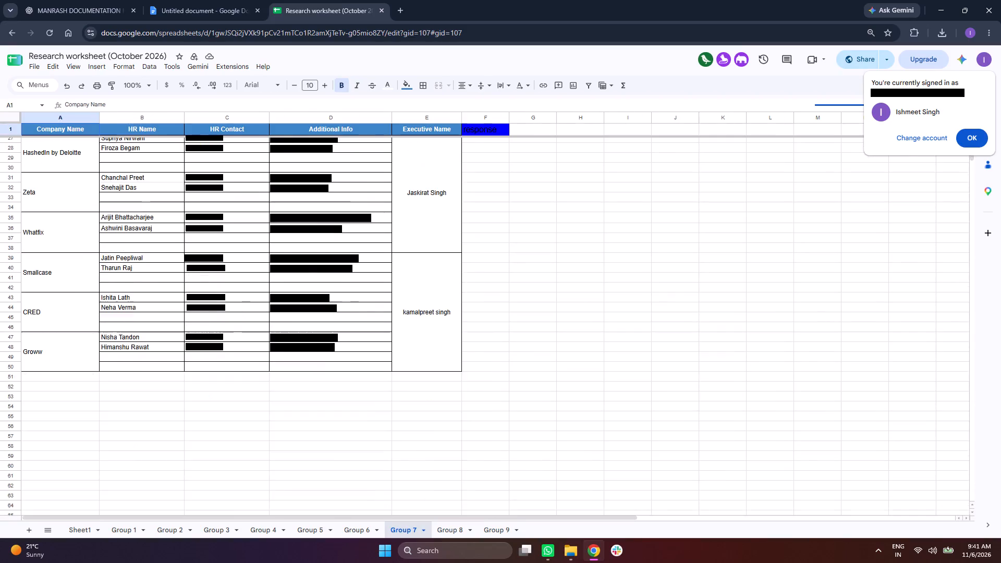
scroll(293, 287, "up", 4)
left_click(321, 533)
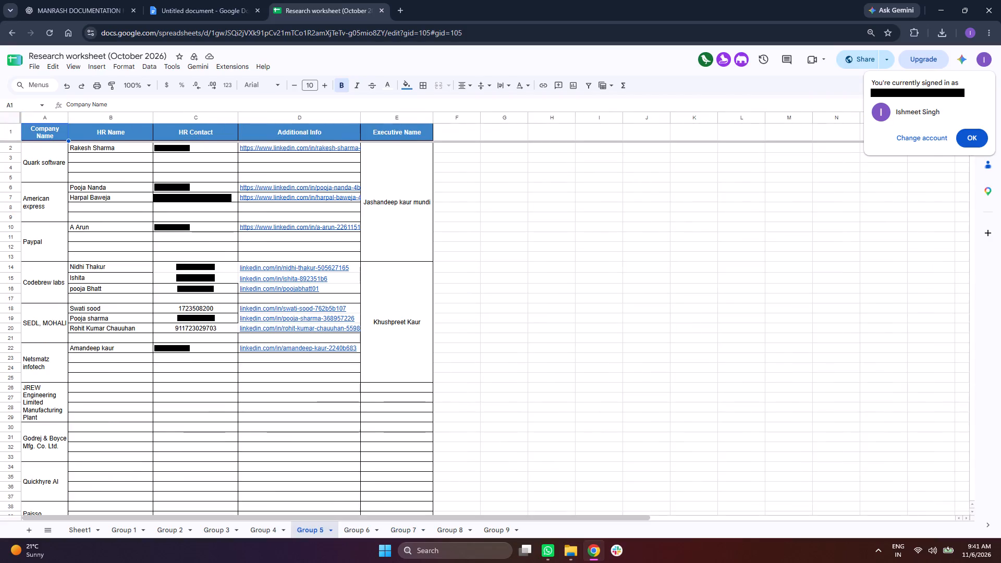
Inspect the HR name and contact cells B50:C61 for G R Infraprojects, Zoho and Persistent Systems on the Group 4 sheet.
left_click(264, 525)
left_click(284, 322)
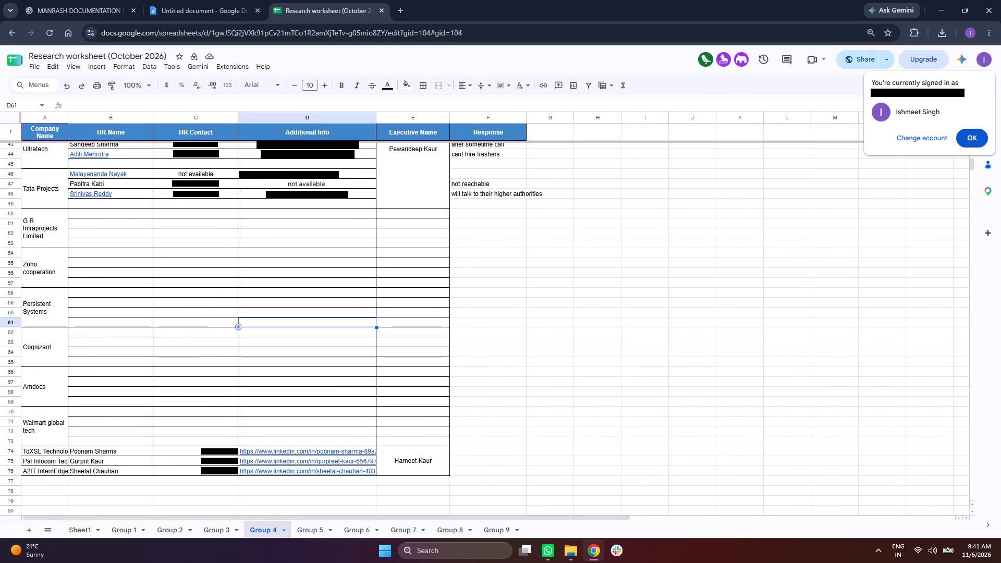
scroll(284, 322, "up", 1)
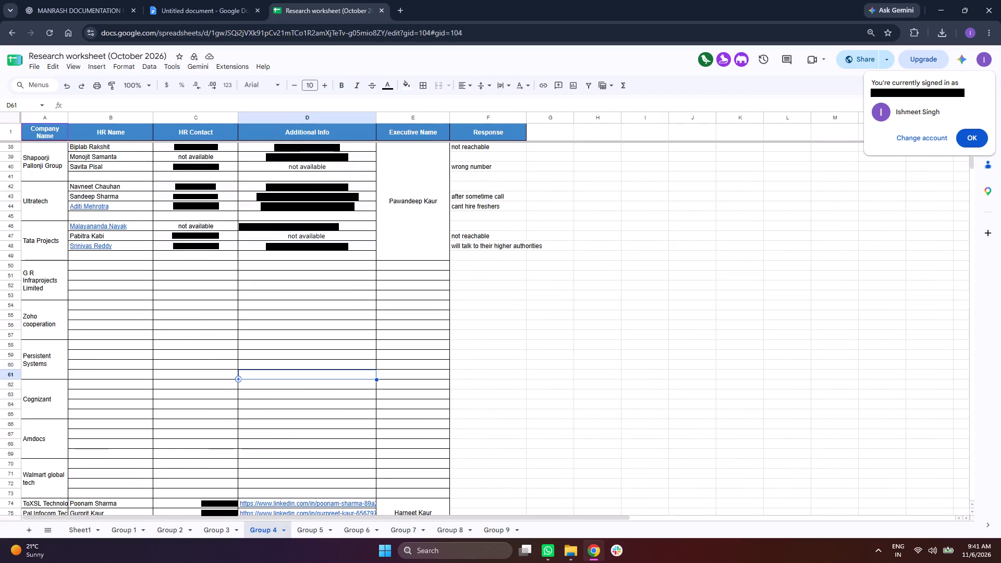
scroll(284, 322, "down", 1)
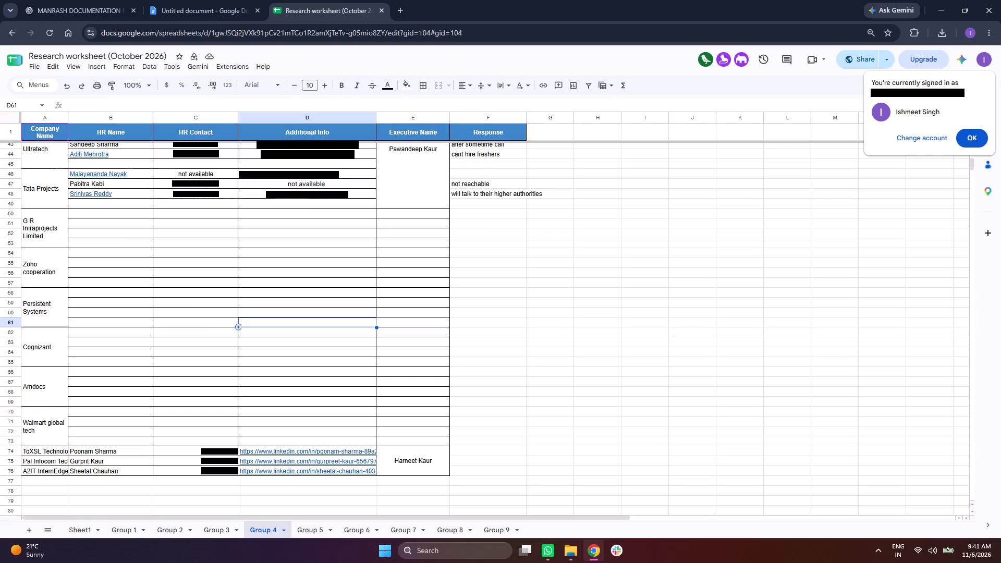
left_click_drag(146, 214, 176, 246)
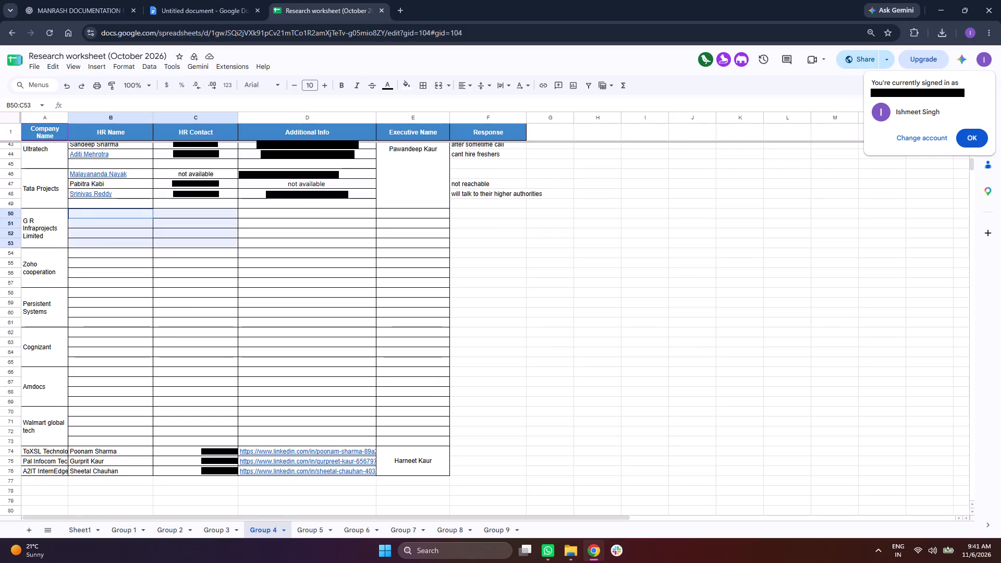
left_click_drag(176, 246, 176, 346)
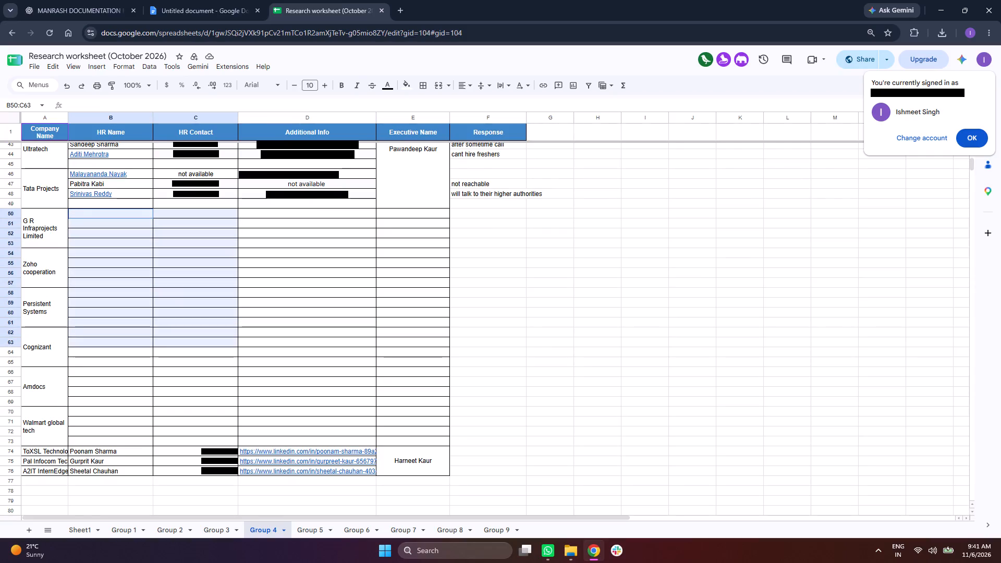
left_click_drag(176, 346, 186, 319)
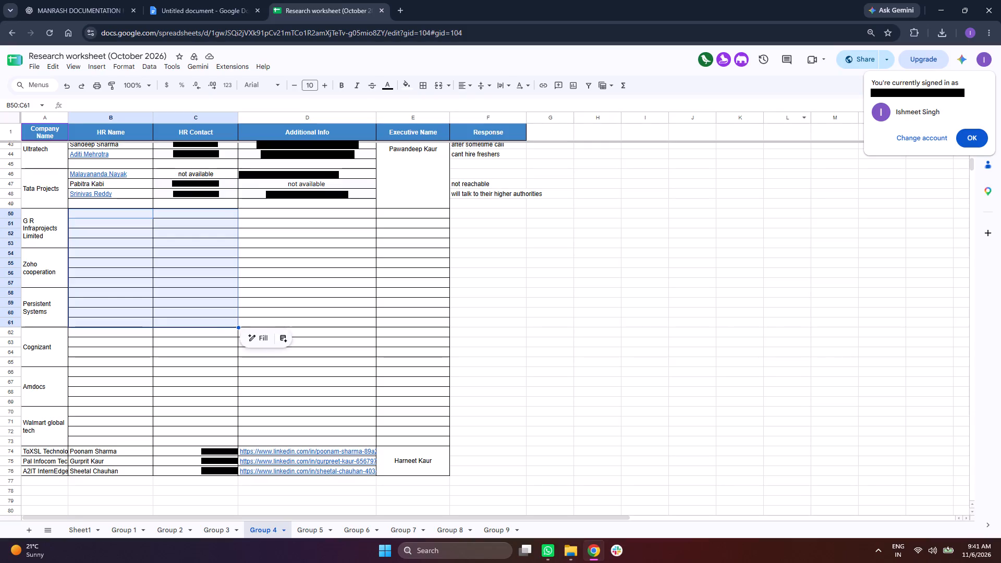
Open the version history and check the Group 4 changes in the November 6, 12:06 AM version and the November 5, 8:13 PM version with its sub-versions.
left_click(766, 53)
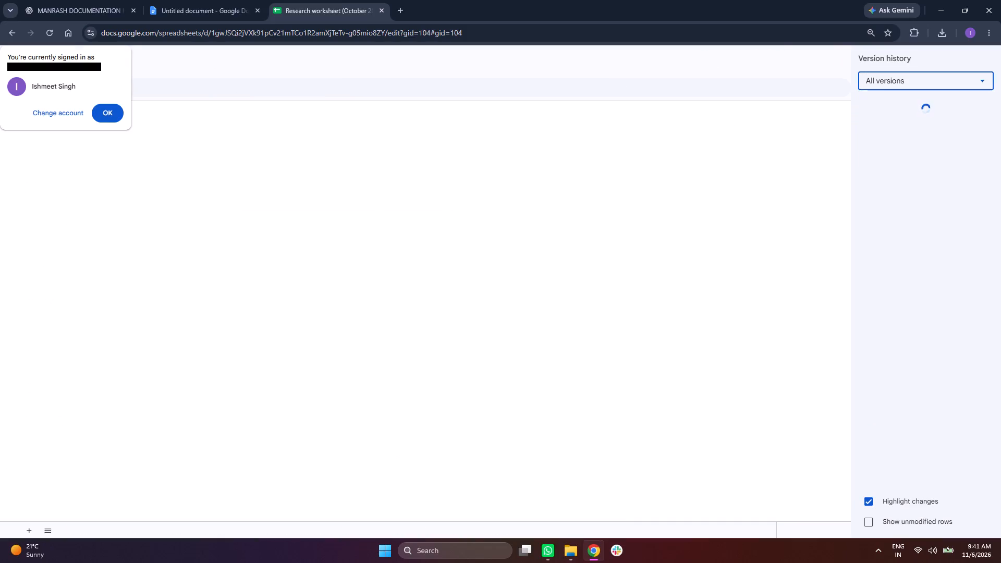
left_click(112, 108)
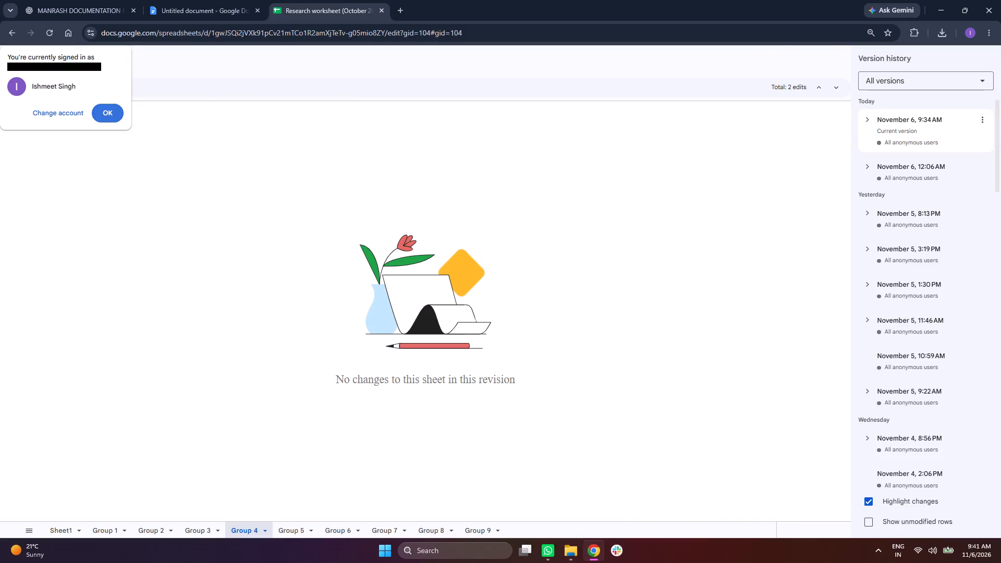
left_click(904, 166)
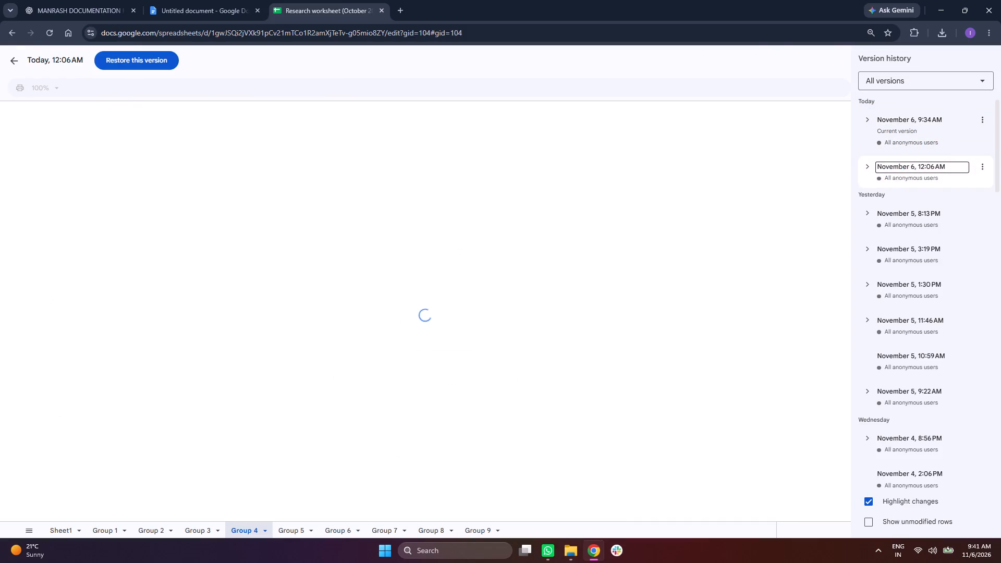
scroll(723, 197, "down", 3)
left_click(991, 224)
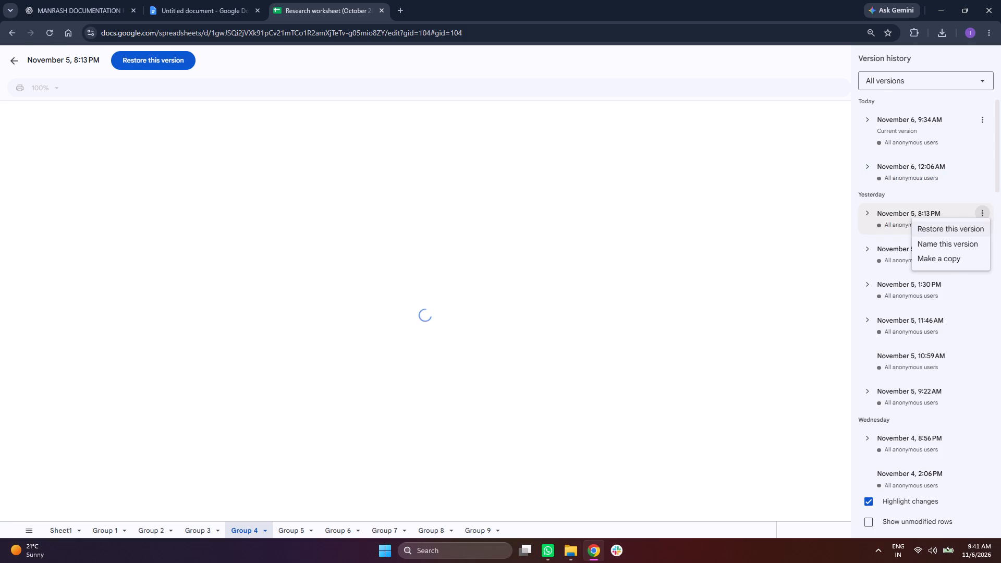
left_click(878, 221)
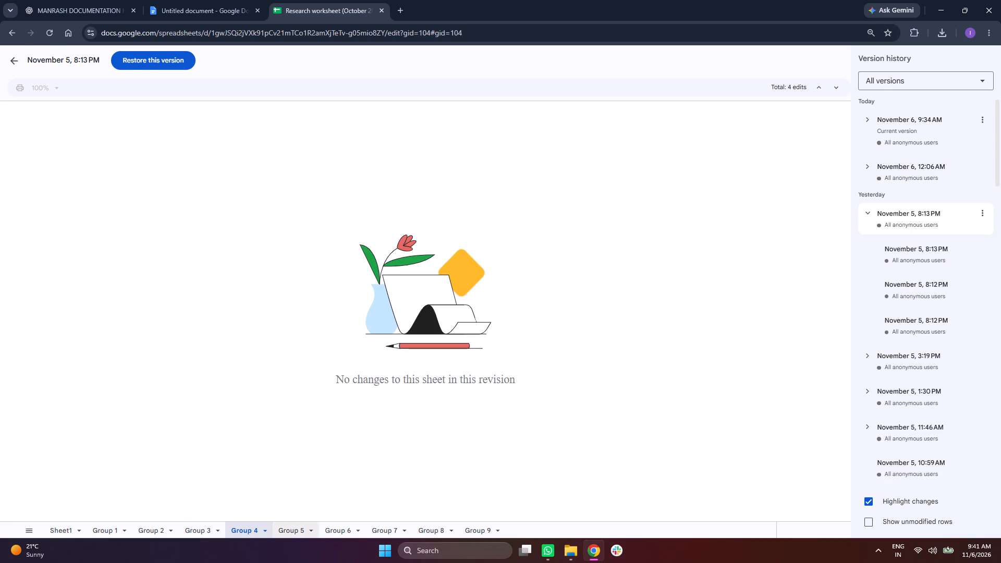
left_click(931, 243)
left_click(924, 284)
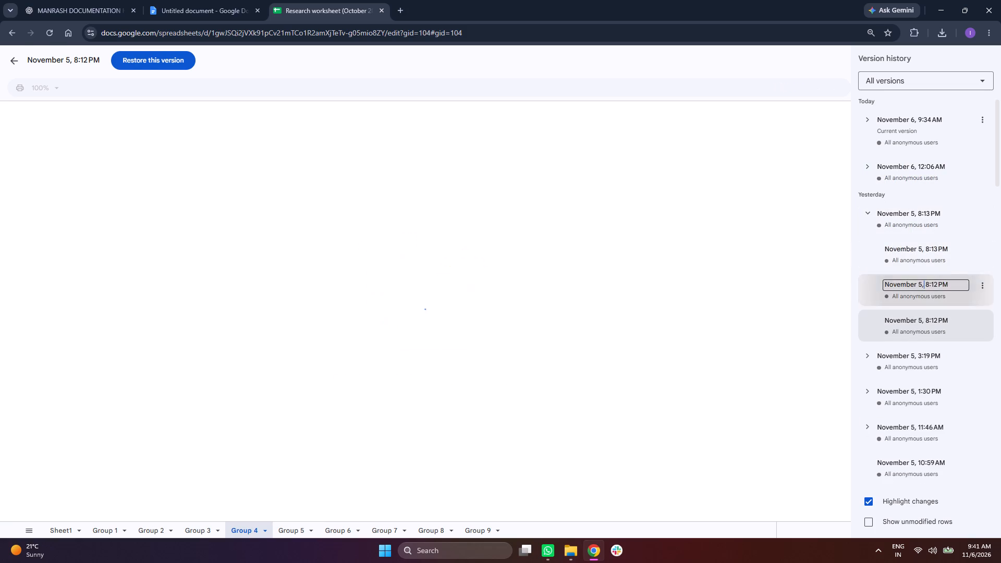
left_click(926, 334)
Look through the remaining November 5 versions, from 3:19 PM back to 9:22 AM, for changes to the Group 4 sheet.
left_click(921, 349)
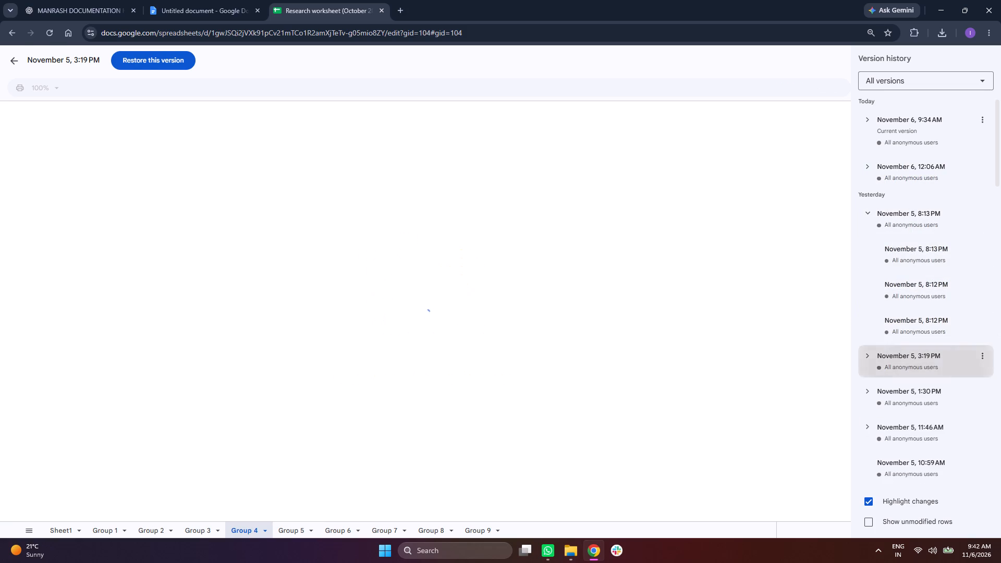
left_click(921, 386)
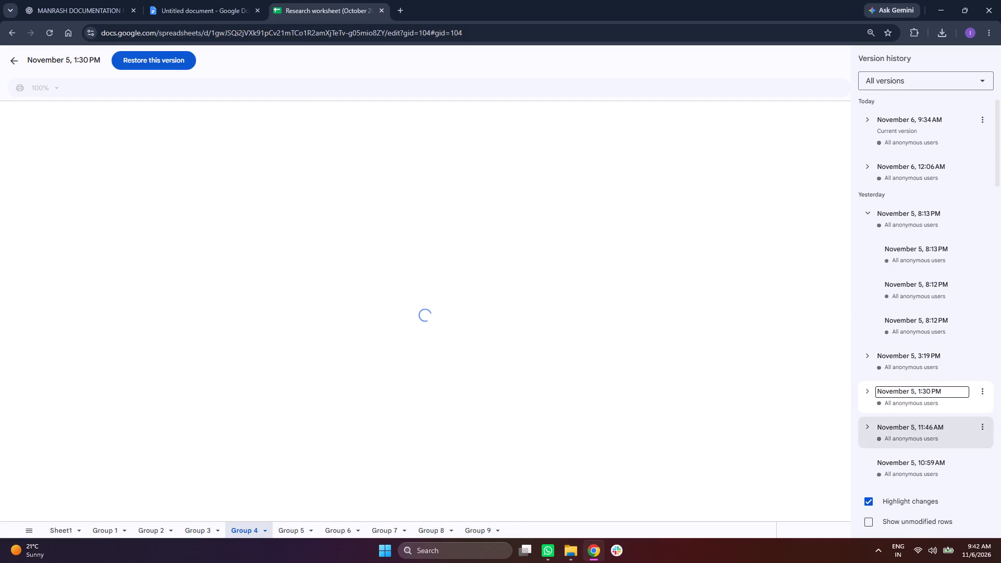
left_click(951, 434)
left_click(950, 387)
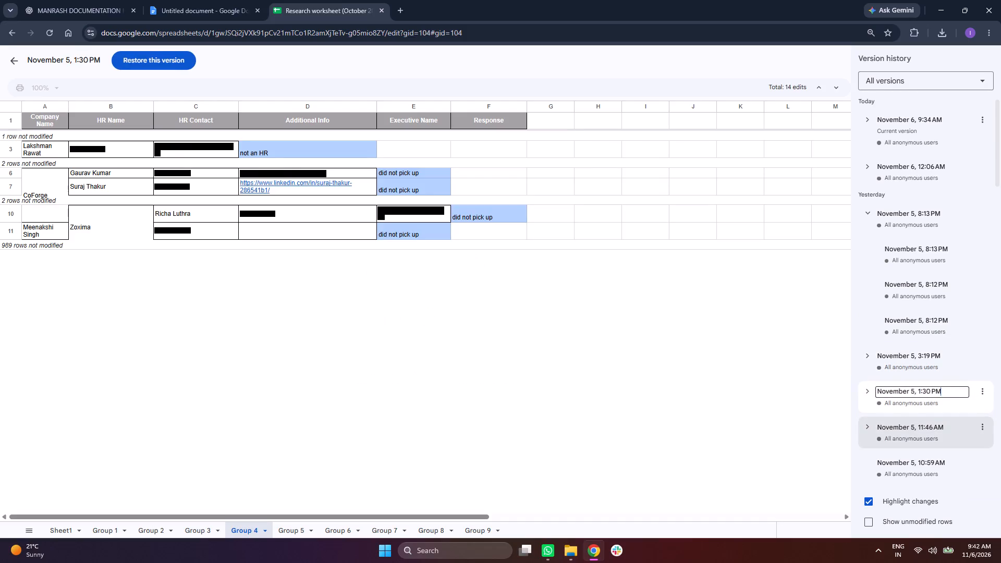
left_click(958, 440)
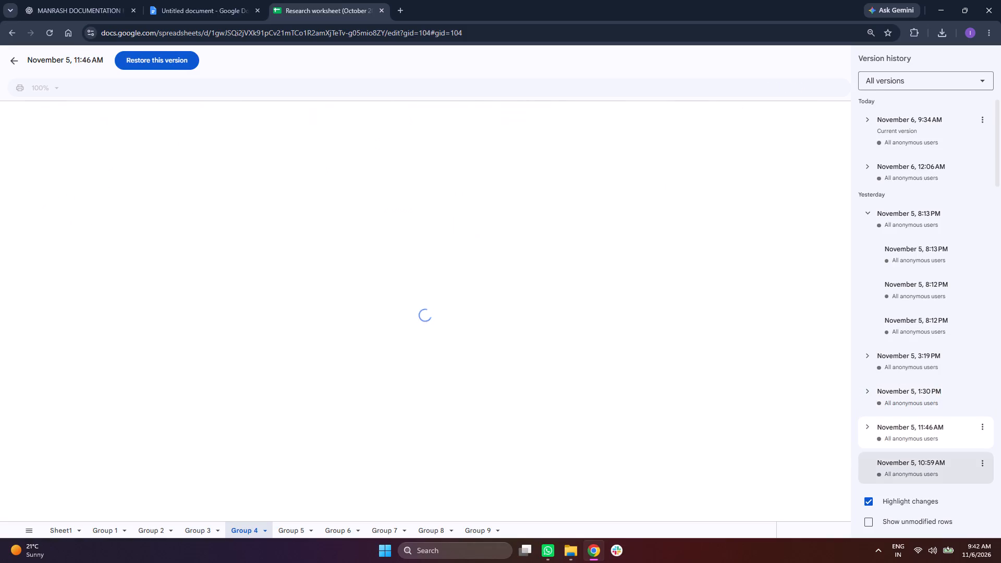
left_click(954, 478)
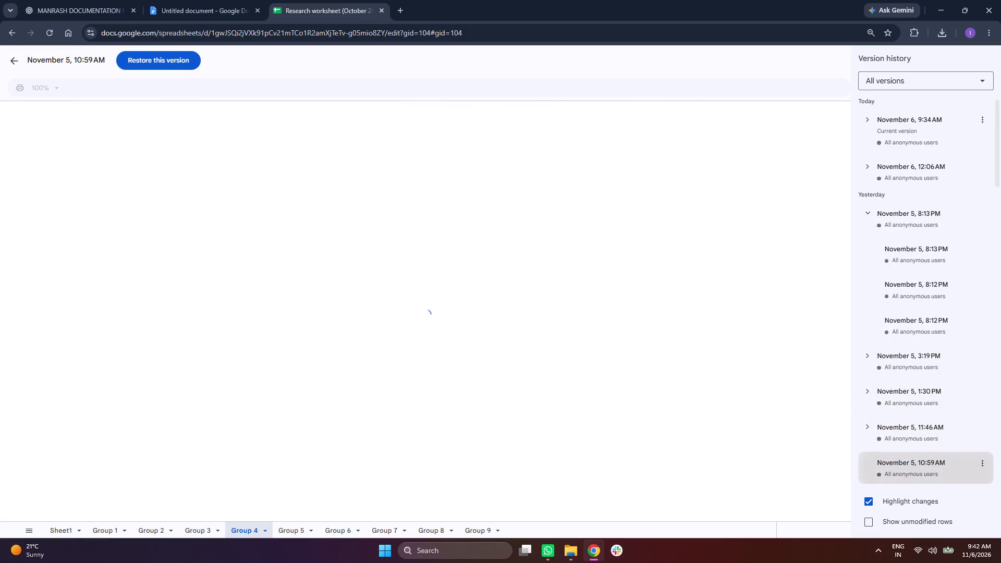
scroll(958, 465, "down", 4)
left_click(949, 303)
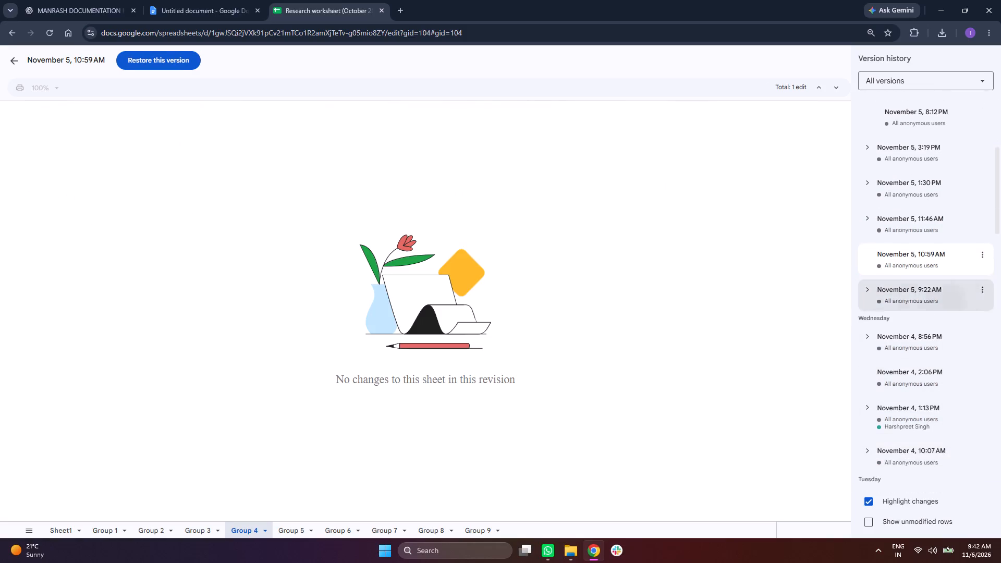
Go through the November 4 versions from 8:56 PM to 1:13 PM, examining all Group 4 HR contact rows in the 1:13 PM version.
left_click(963, 354)
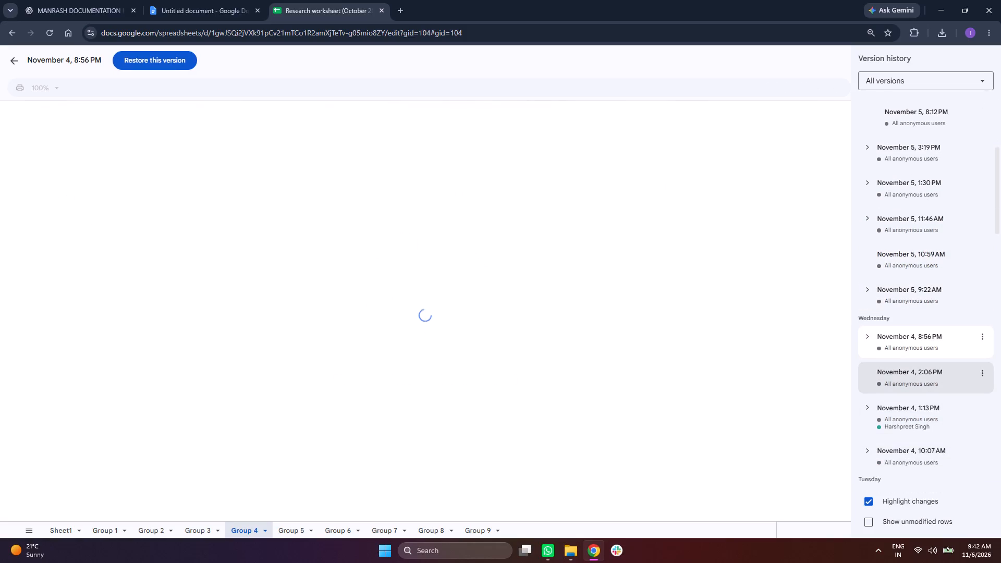
left_click(961, 372)
left_click(958, 403)
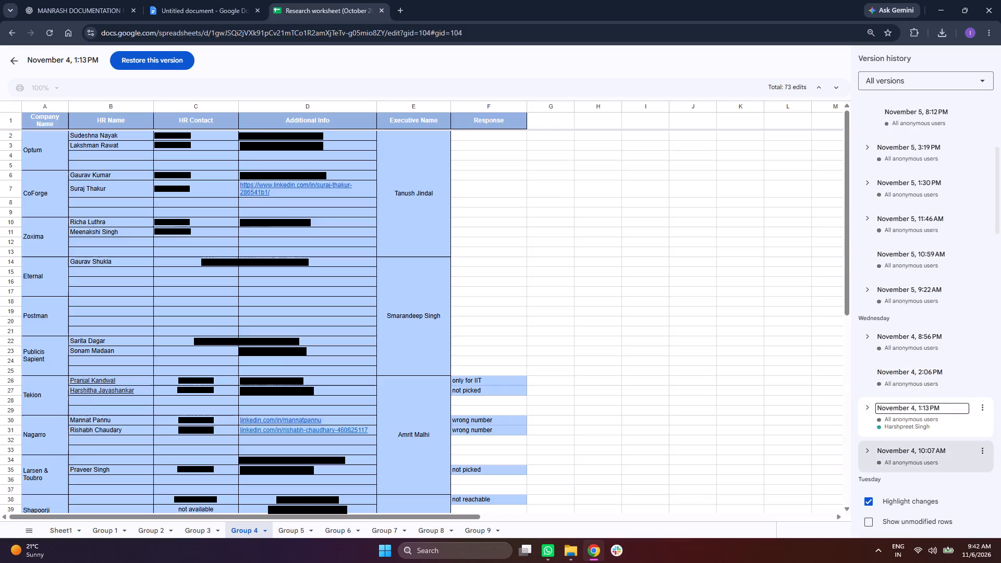
scroll(639, 339, "down", 2)
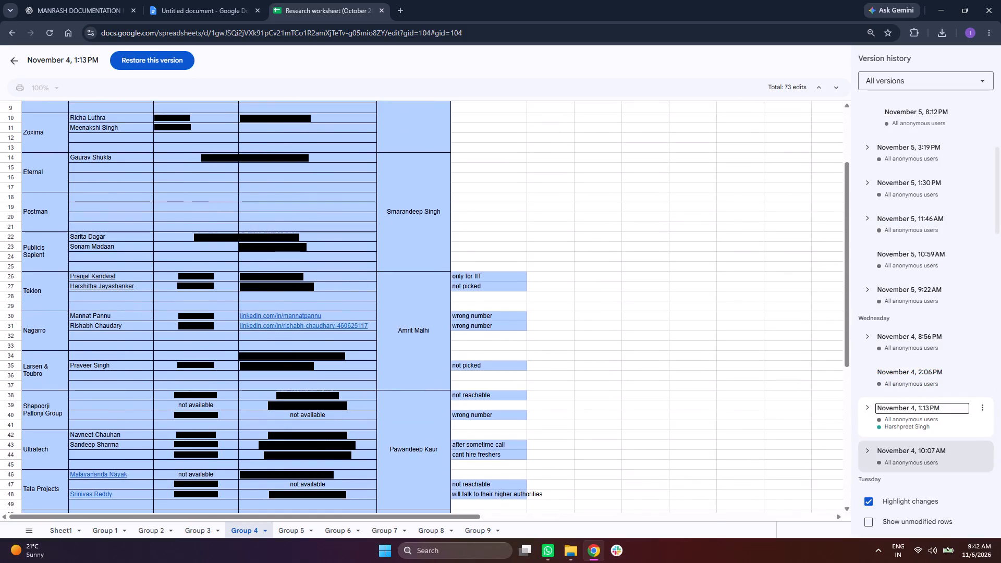
scroll(643, 332, "down", 2)
scroll(644, 329, "up", 4)
scroll(644, 329, "down", 4)
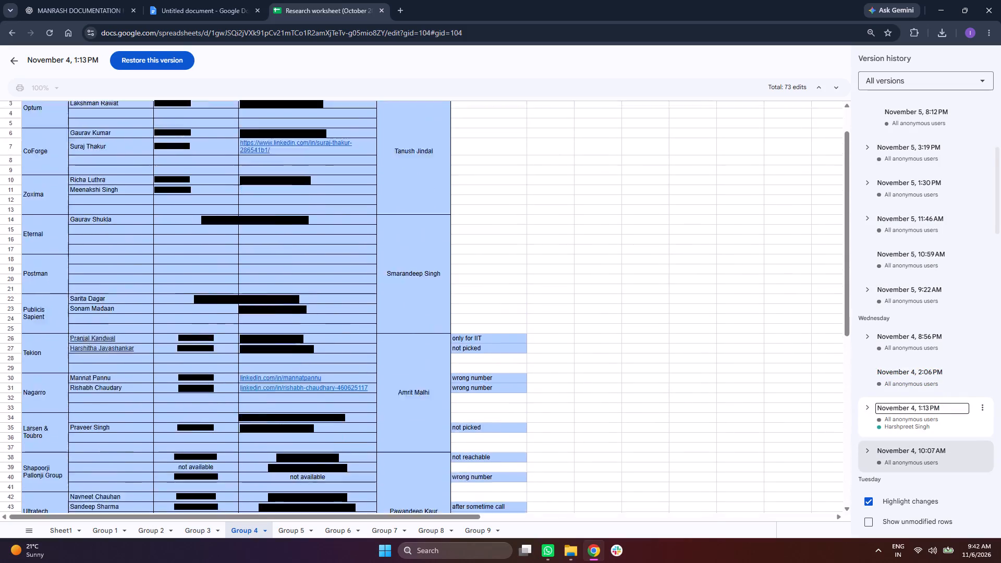
scroll(644, 329, "down", 7)
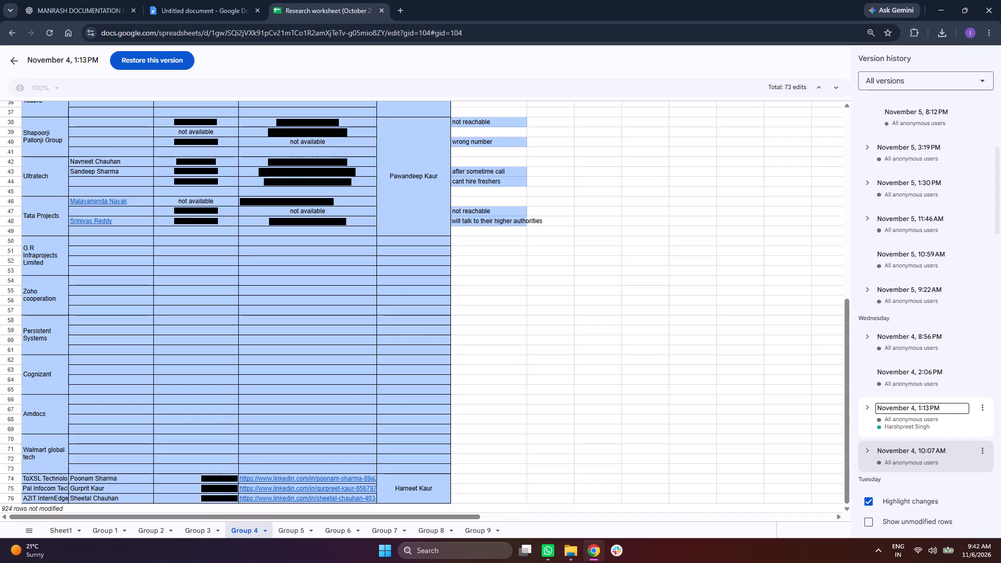
Check the November 4, 10:07 AM version and the November 3 versions from 11:32 PM back to 11:54 AM for Group 4 changes.
left_click(952, 468)
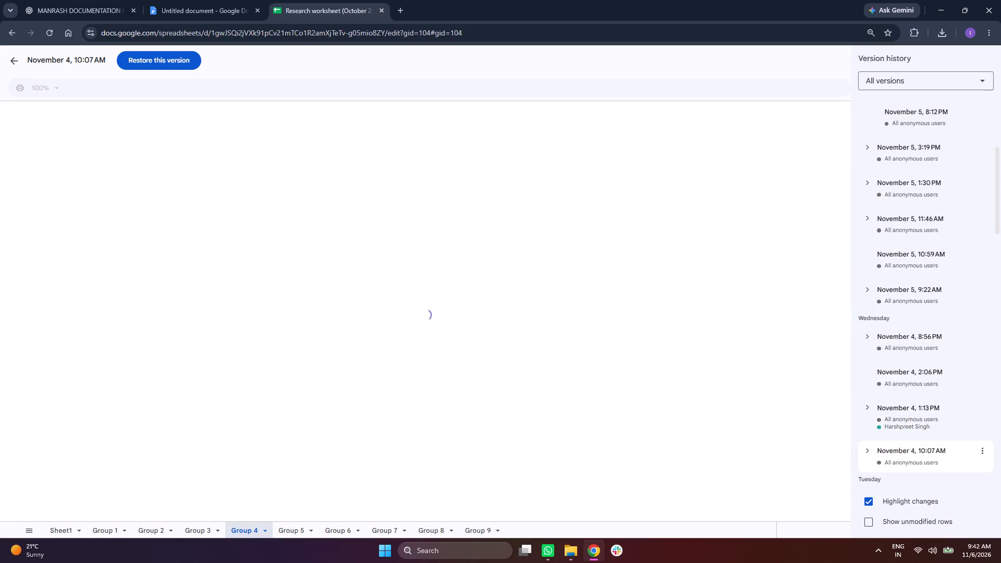
scroll(420, 261, "up", 1)
scroll(570, 282, "down", 4)
scroll(948, 460, "down", 3)
left_click(963, 352)
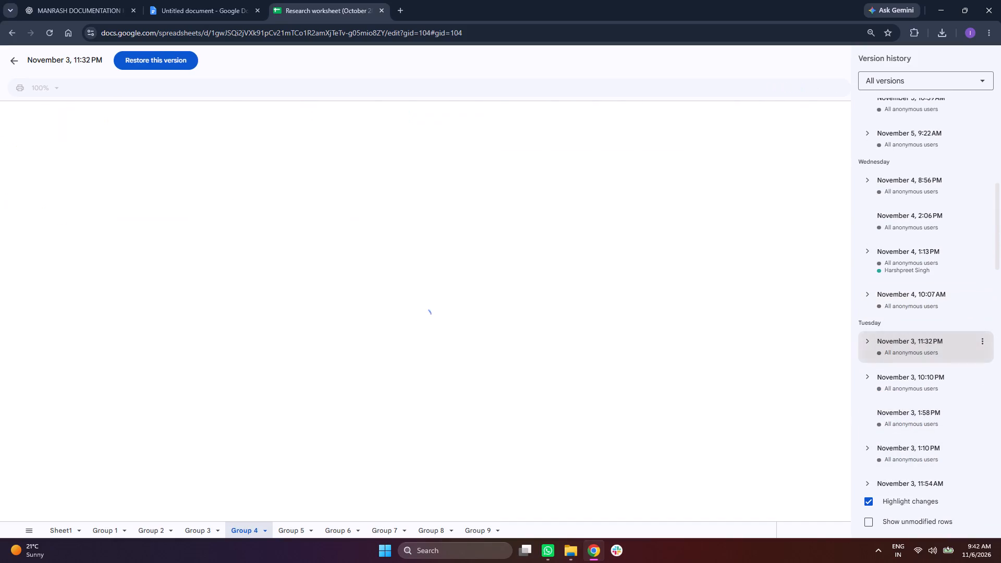
left_click(954, 376)
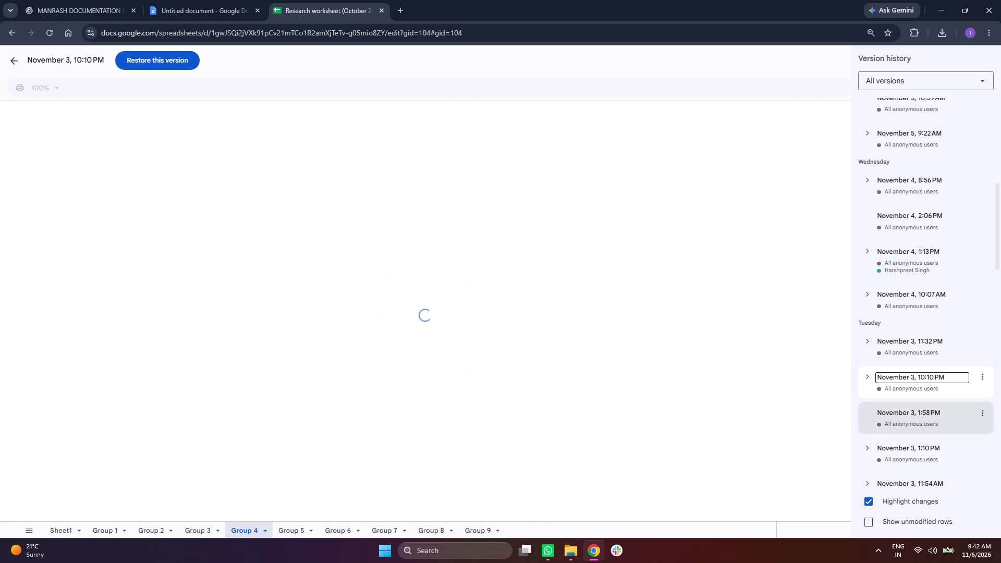
left_click(950, 418)
left_click(960, 450)
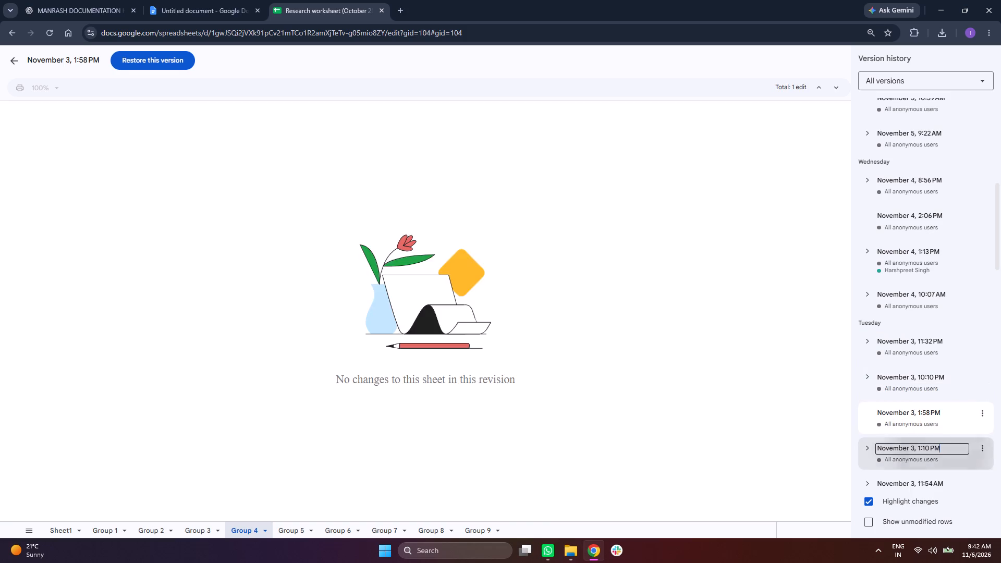
left_click(968, 478)
scroll(968, 478, "down", 2)
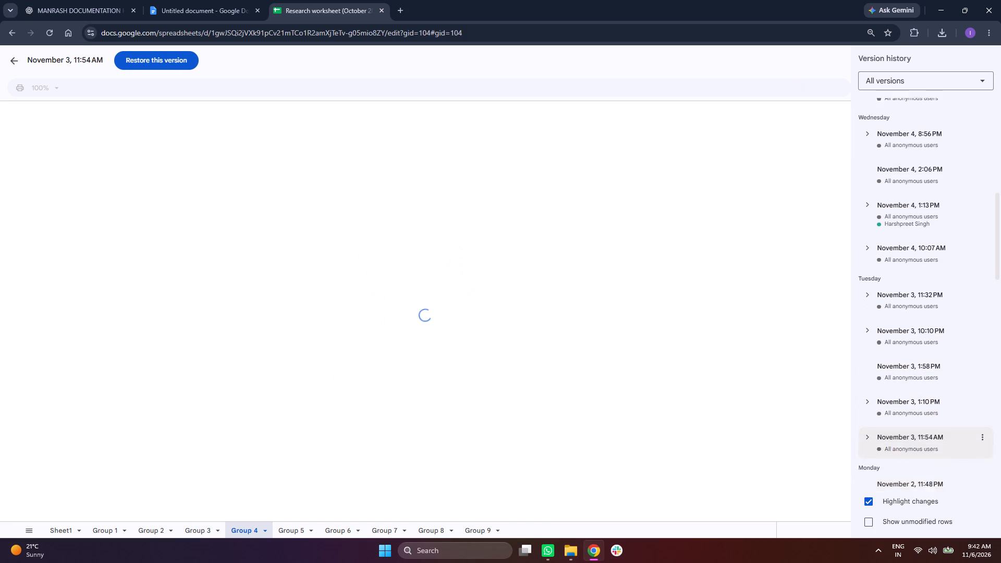
scroll(968, 478, "down", 5)
Review the November 2 versions and the November 1 versions back to 7:54 PM, examining the latter's Group 4 company and HR rows.
left_click(971, 186)
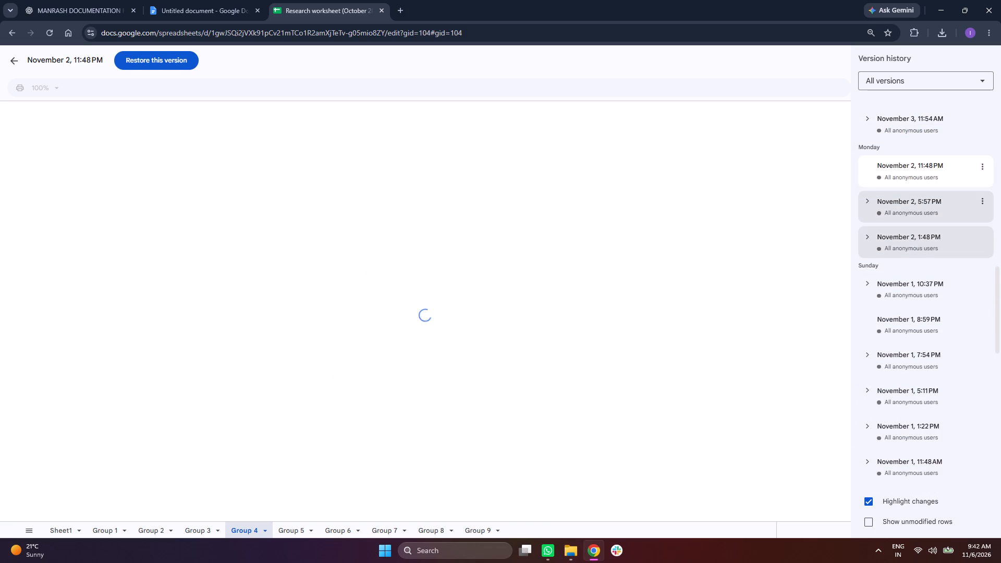
left_click(968, 210)
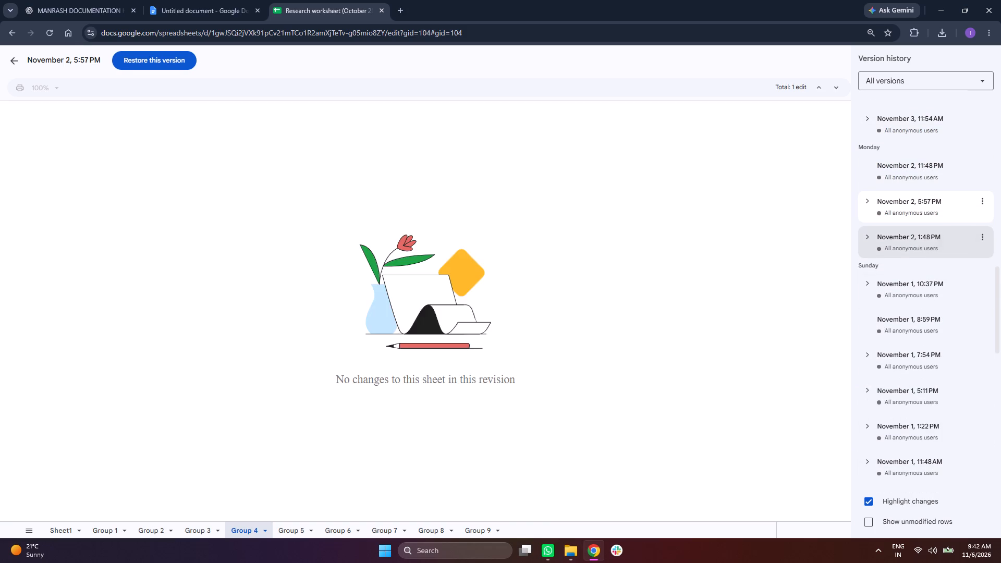
left_click(963, 244)
left_click(950, 285)
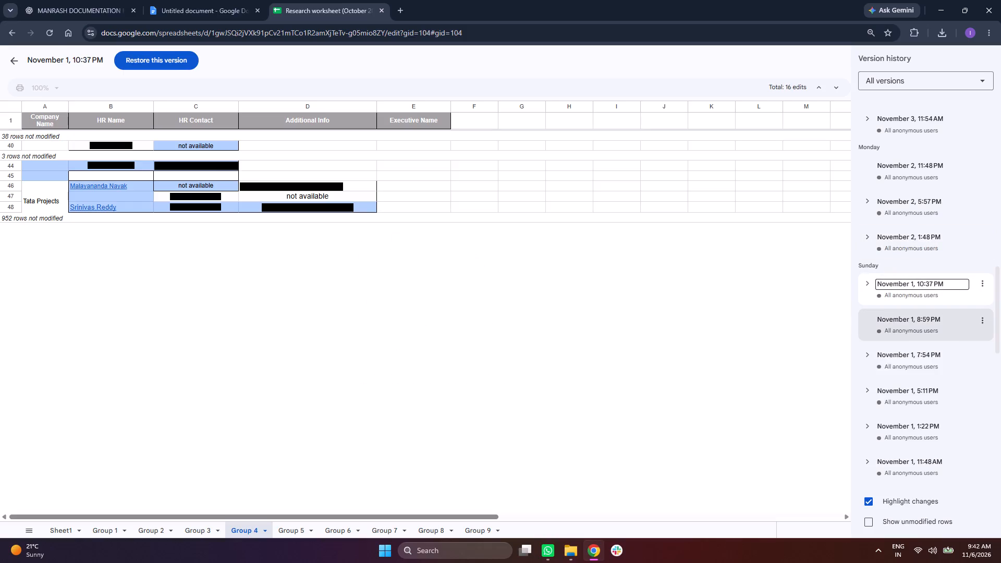
left_click(958, 327)
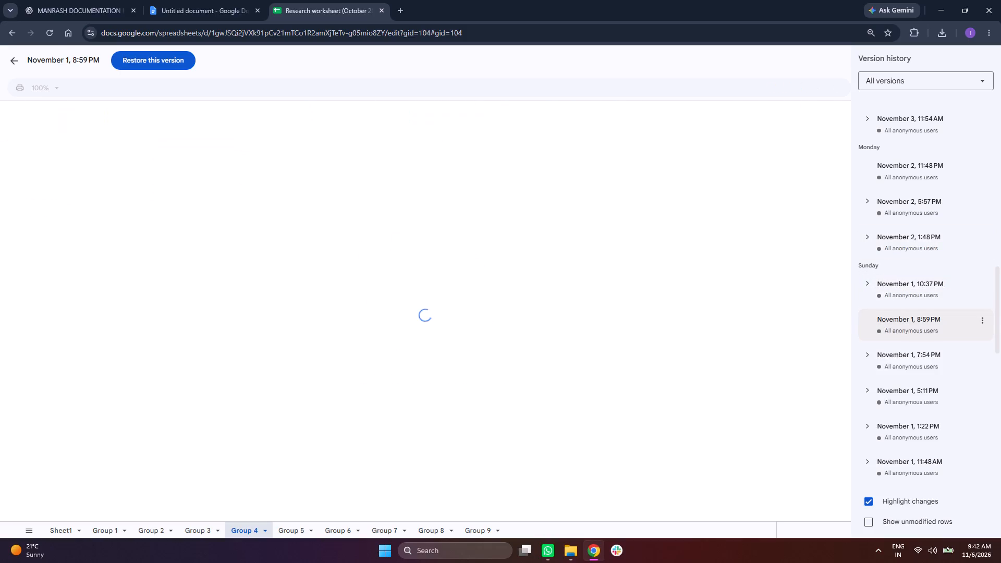
left_click(959, 363)
scroll(578, 389, "down", 5)
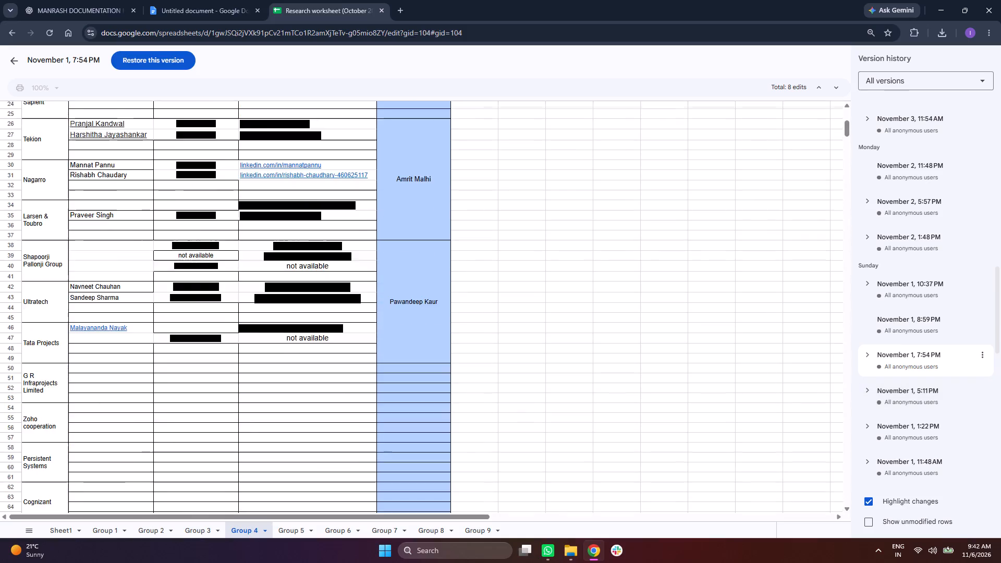
scroll(572, 374, "down", 5)
Check the November 1 versions from 5:11 PM back to 6:10 AM for edits to the Group 4 sheet.
left_click(963, 396)
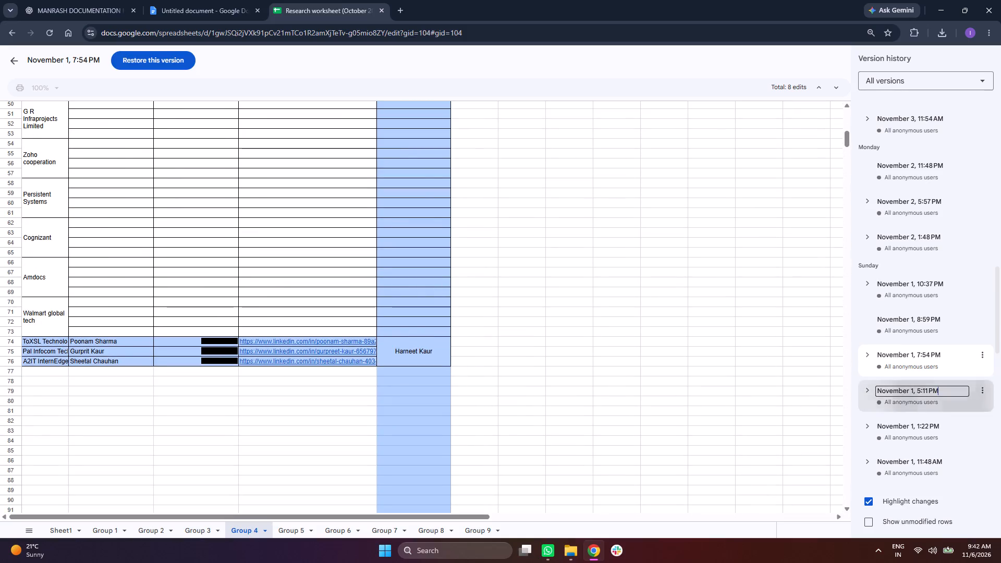
left_click(956, 429)
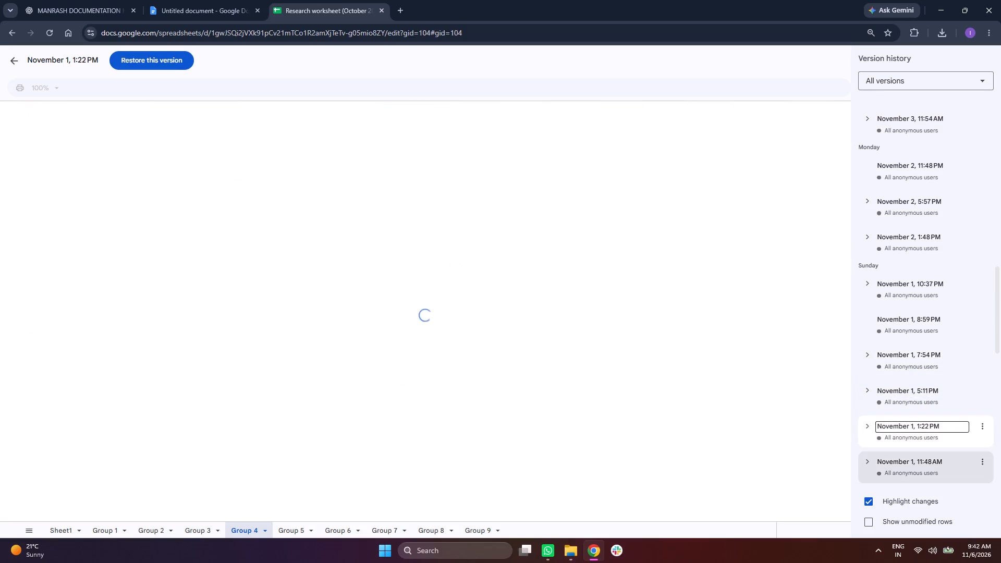
left_click(964, 477)
scroll(949, 458, "down", 3)
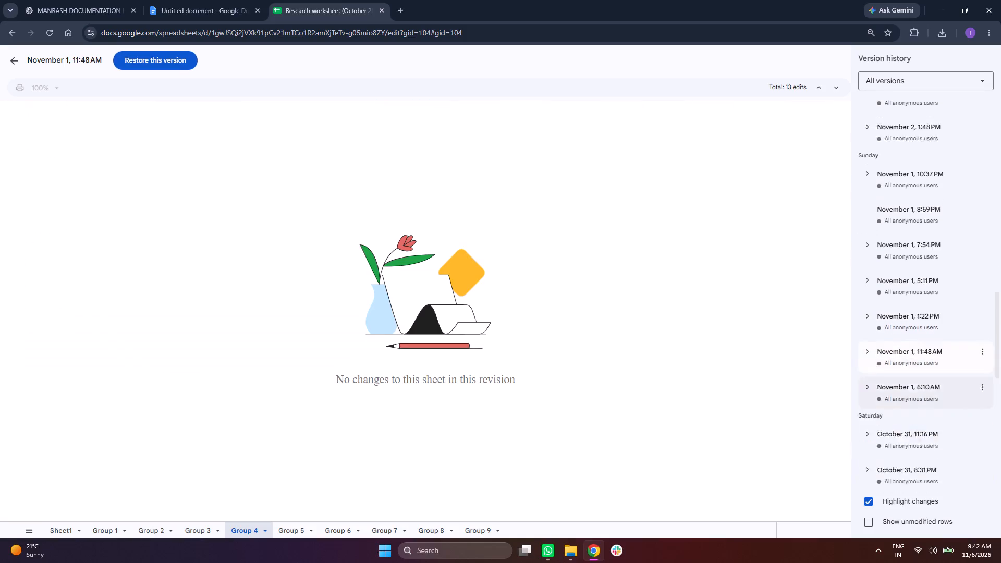
scroll(948, 454, "down", 2)
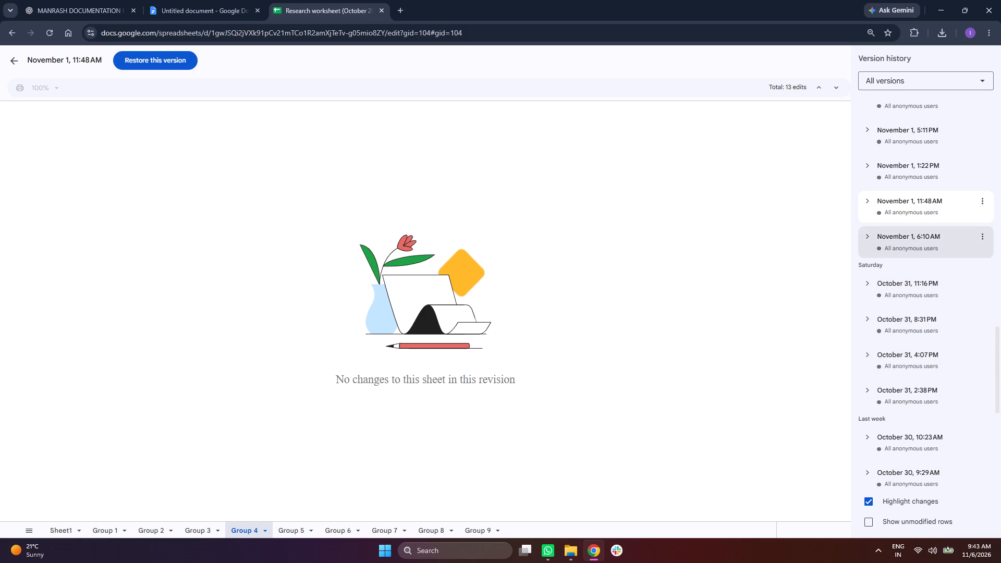
left_click(964, 246)
Check the October 31 versions from 11:16 PM to 2:38 PM and October 30 versions to 9:29 AM for Group 4 changes.
left_click(965, 288)
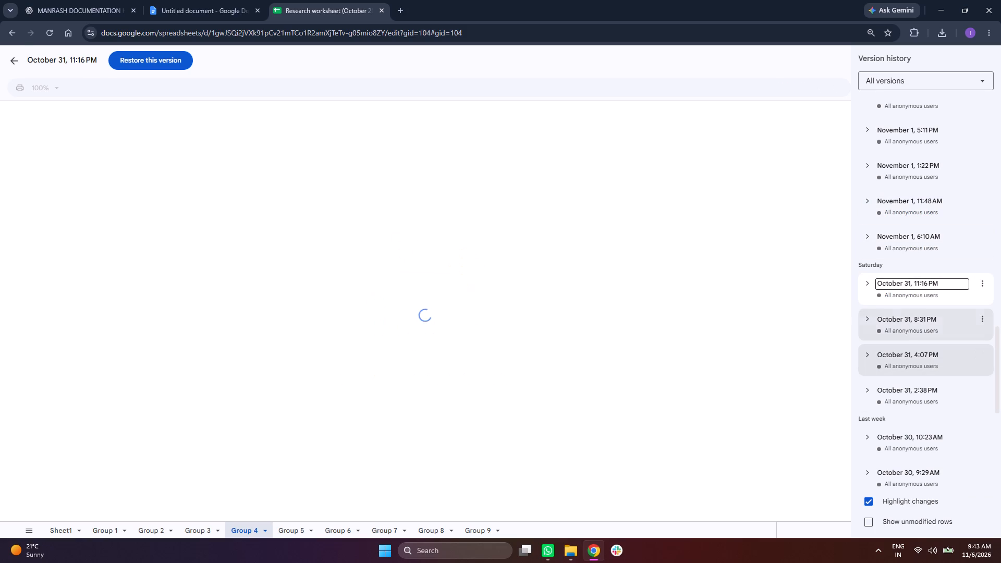
left_click(965, 323)
left_click(969, 356)
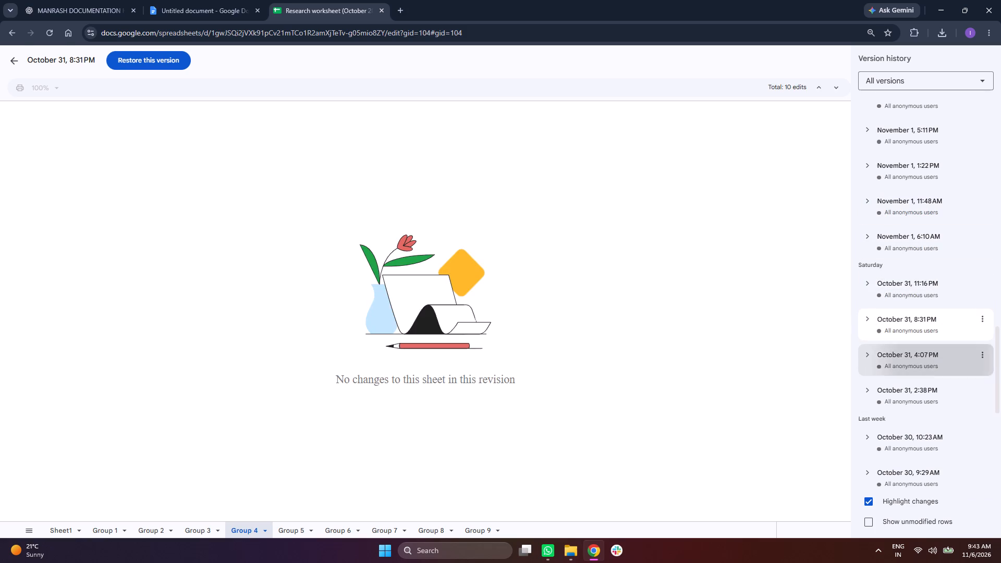
left_click(962, 388)
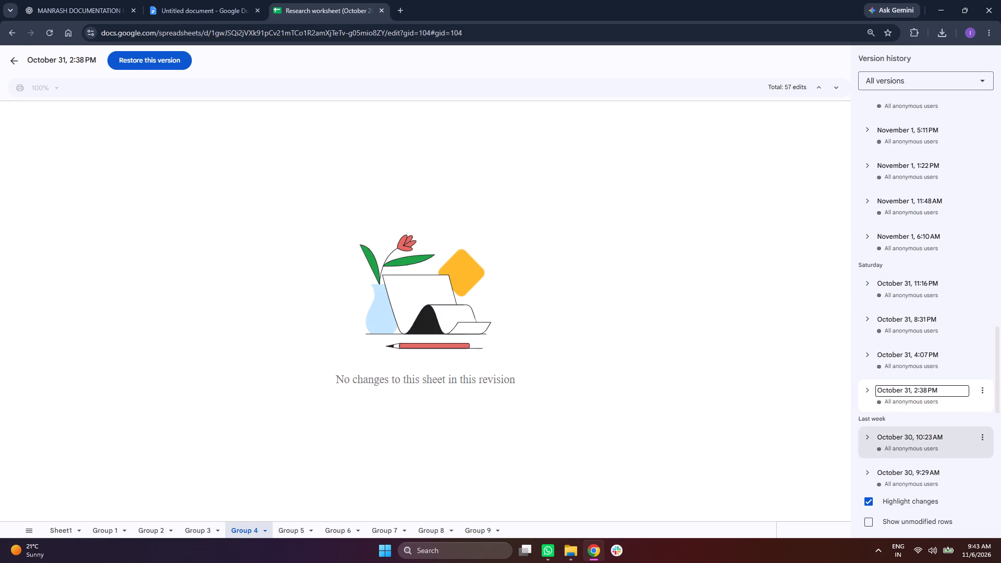
left_click(959, 443)
left_click(970, 470)
Check the October 30, 5:30 AM version and the October 29 versions from 7:15 PM back to 8:20 AM for Group 4 edits.
scroll(970, 470, "down", 5)
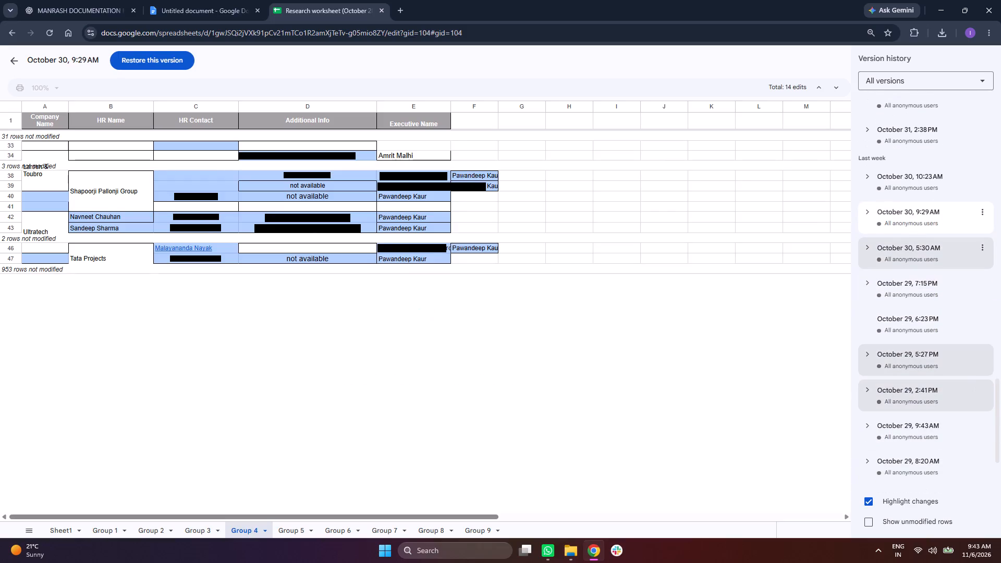
left_click(953, 253)
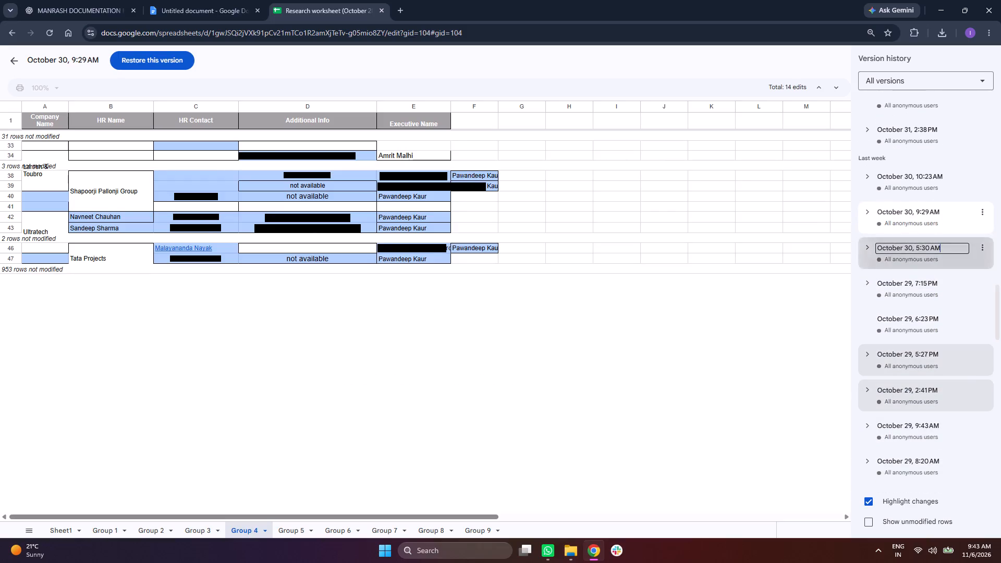
left_click(964, 295)
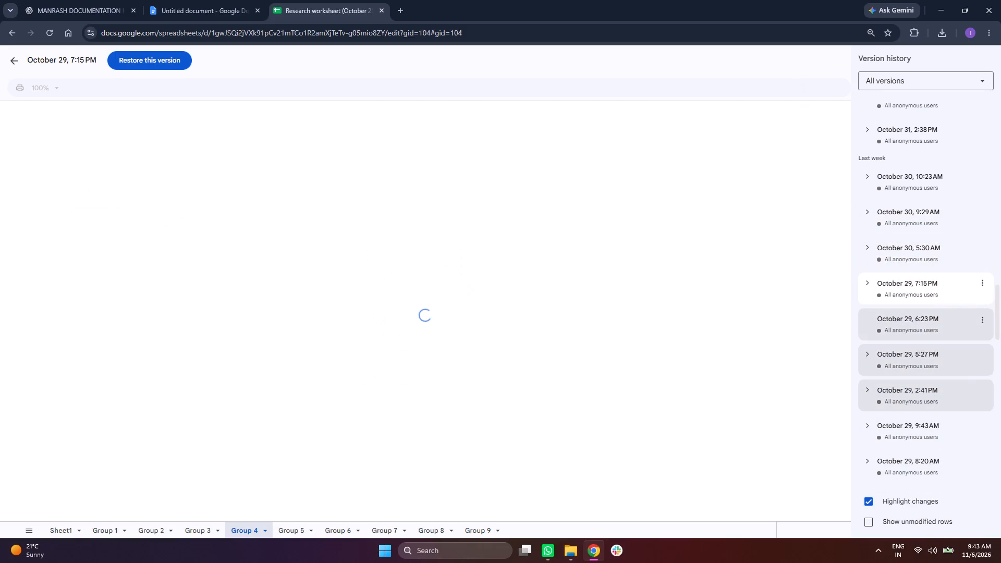
left_click(966, 319)
left_click(967, 352)
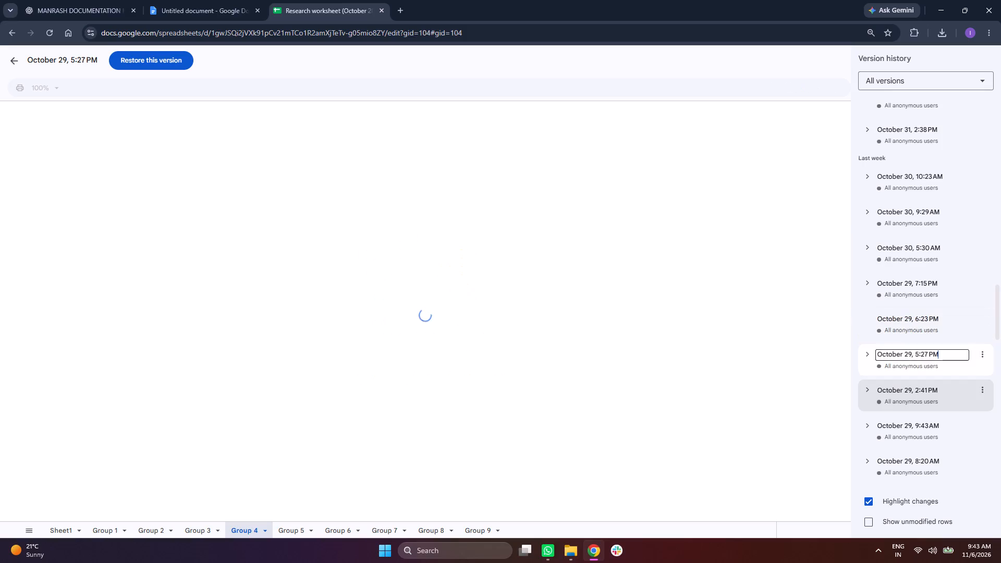
left_click(954, 389)
left_click(963, 434)
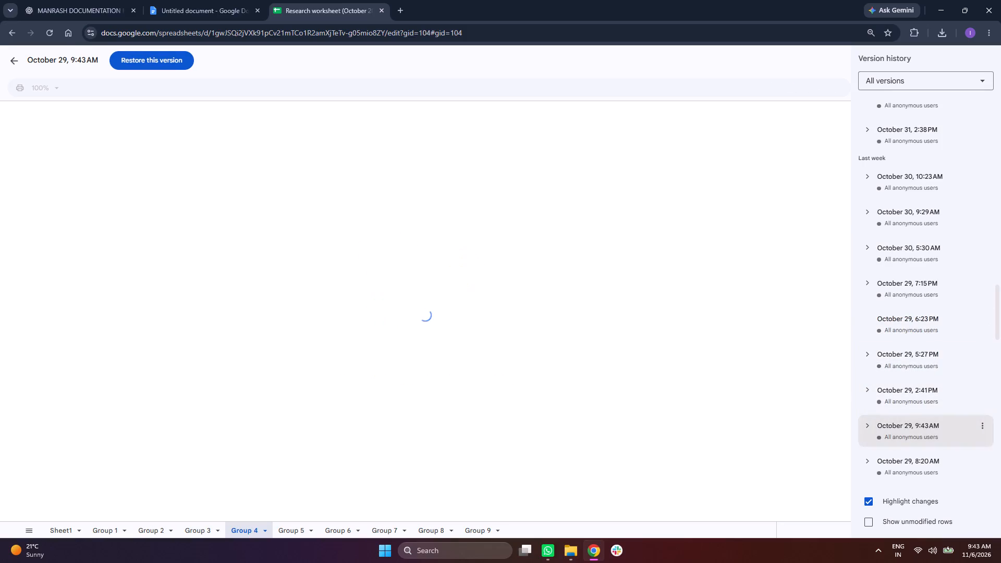
left_click(961, 453)
Go through the October 29, 6:59 AM version and October 28 versions back to 12:40 PM, examining the changed Group 4 HR rows.
scroll(961, 453, "down", 4)
left_click(969, 294)
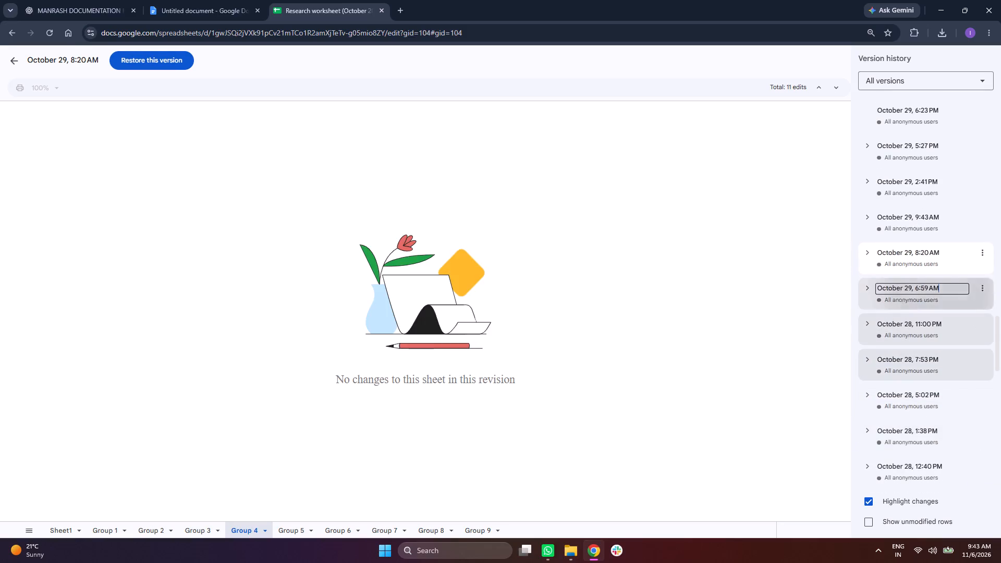
left_click(965, 325)
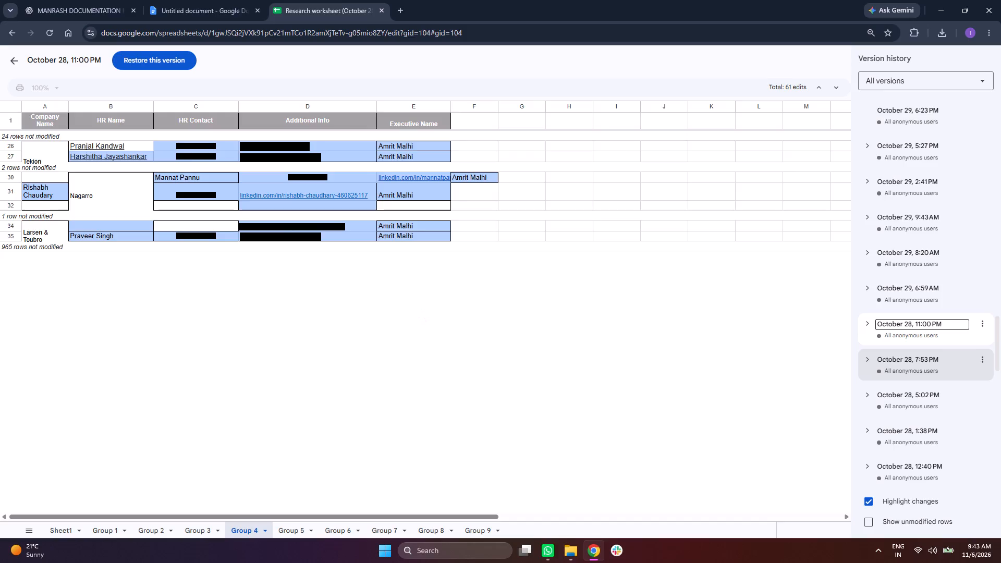
left_click(959, 362)
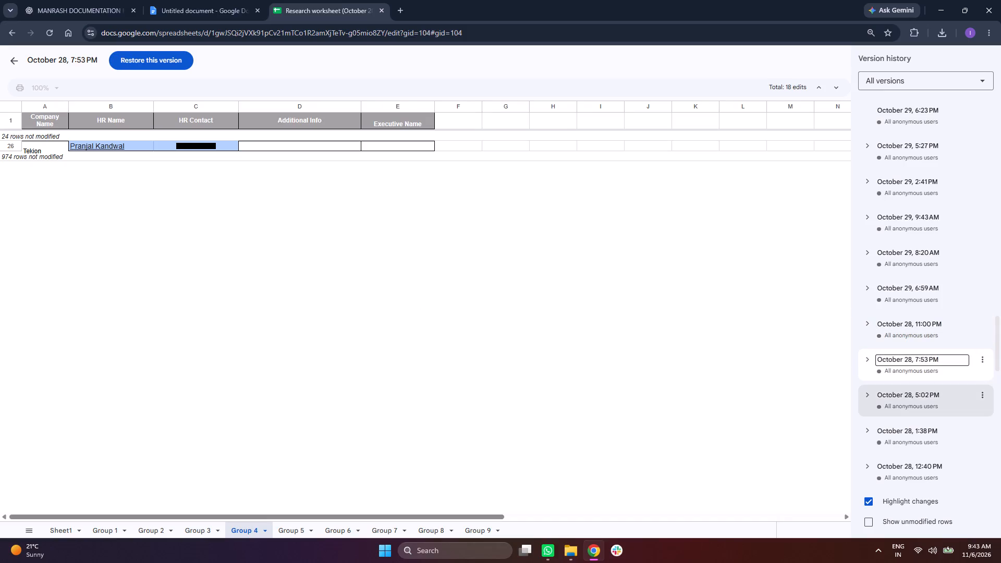
left_click(955, 401)
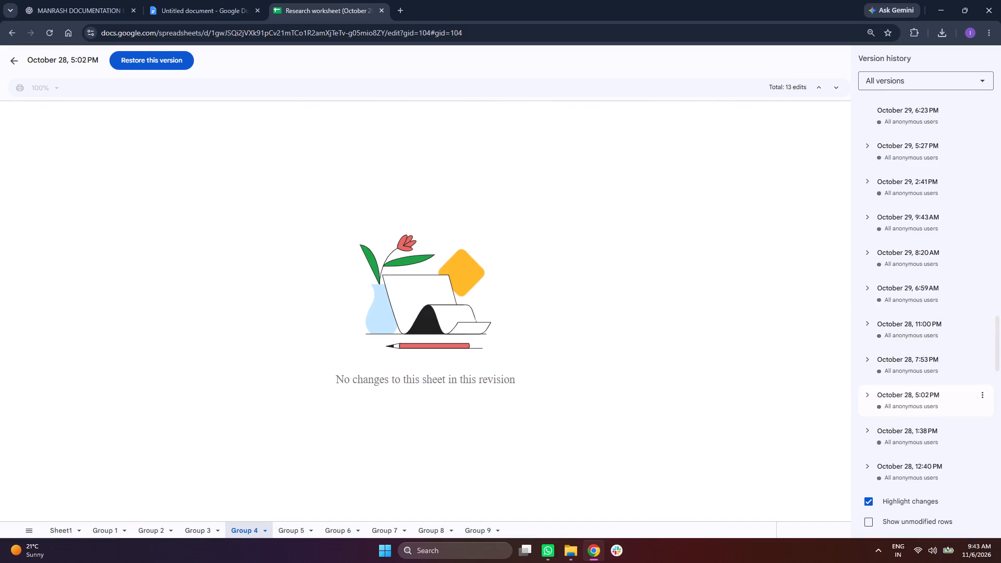
left_click(962, 440)
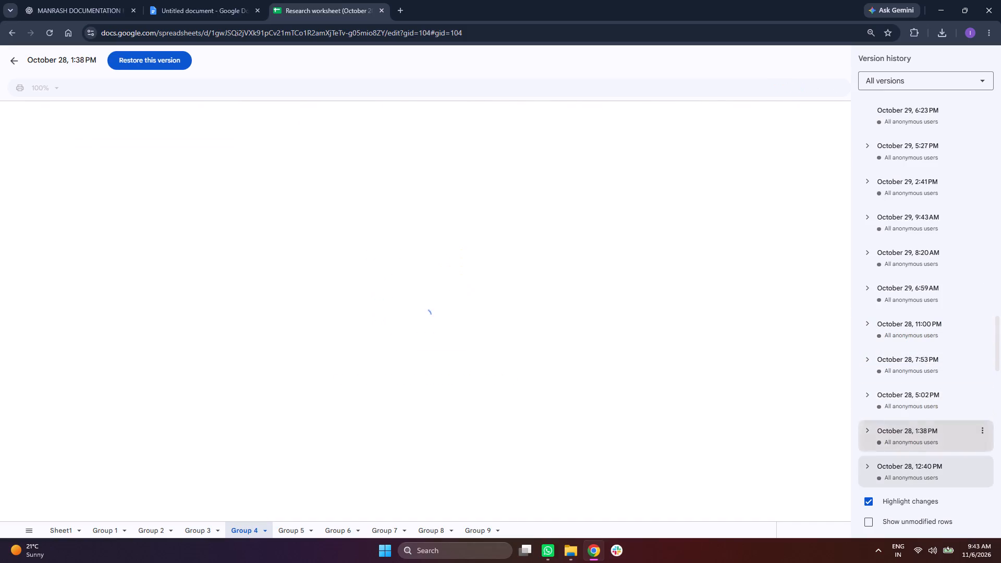
left_click(958, 468)
Check the October 28 versions from 10:41 AM back to 12:47 AM for Group 4 changes, and return to the current worksheet.
scroll(958, 468, "down", 3)
scroll(945, 382, "down", 2)
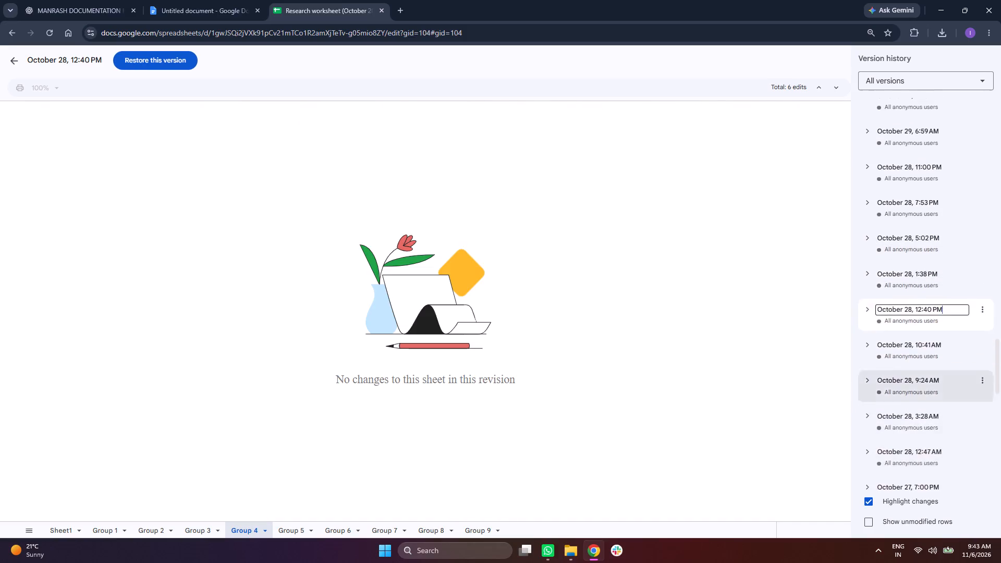
scroll(945, 382, "down", 1)
left_click(961, 193)
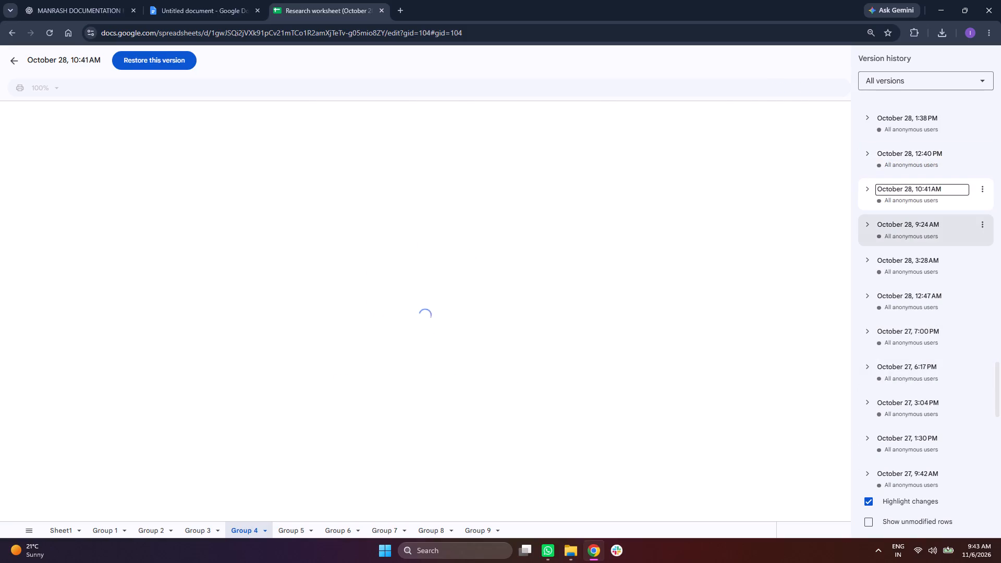
left_click(960, 223)
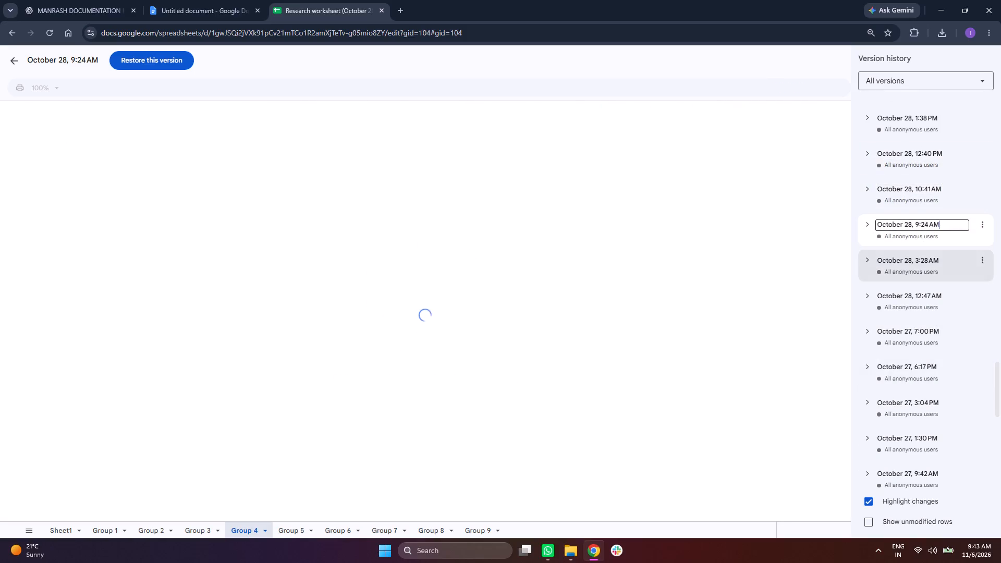
left_click(967, 258)
left_click(969, 295)
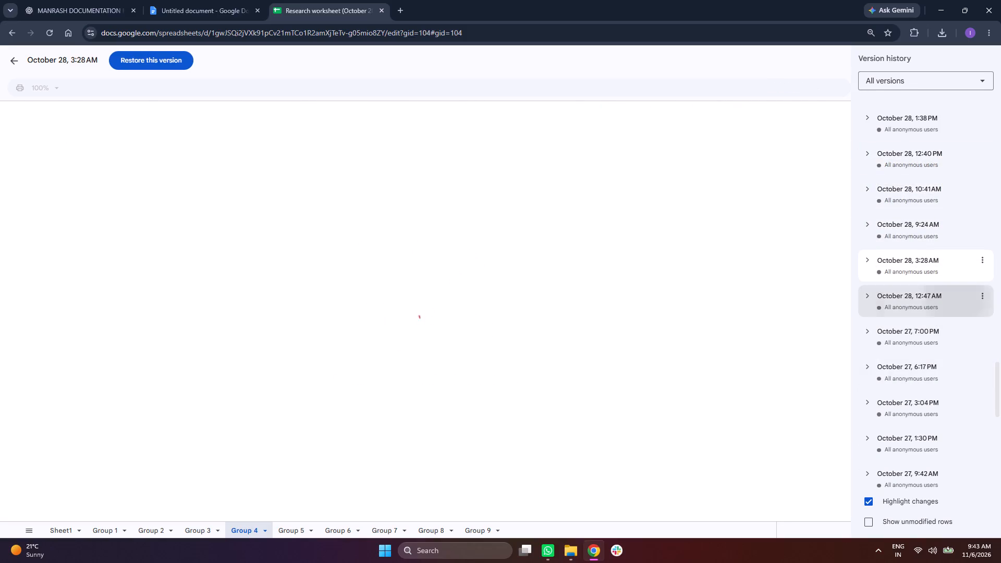
right_click(968, 335)
left_click(968, 335)
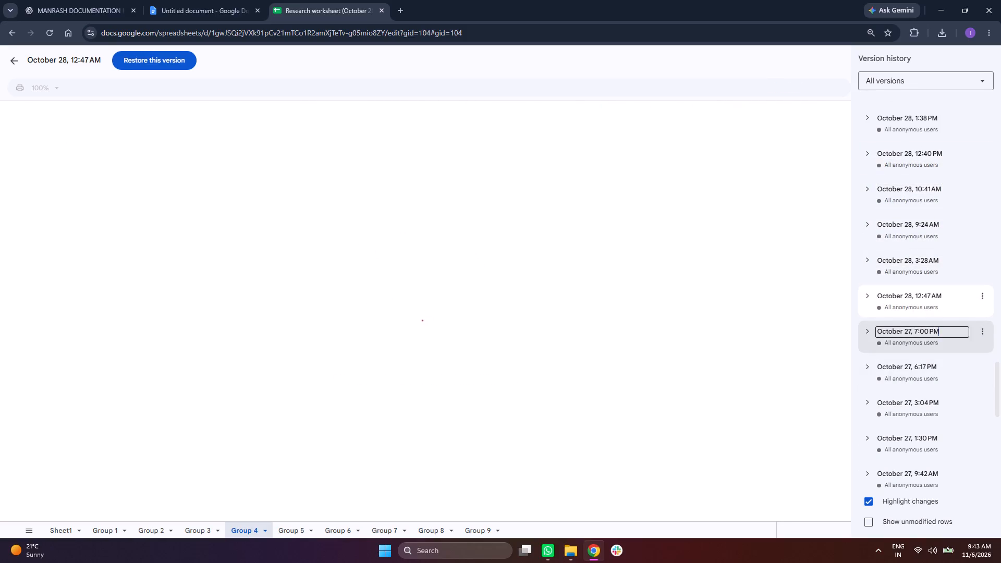
left_click(7, 55)
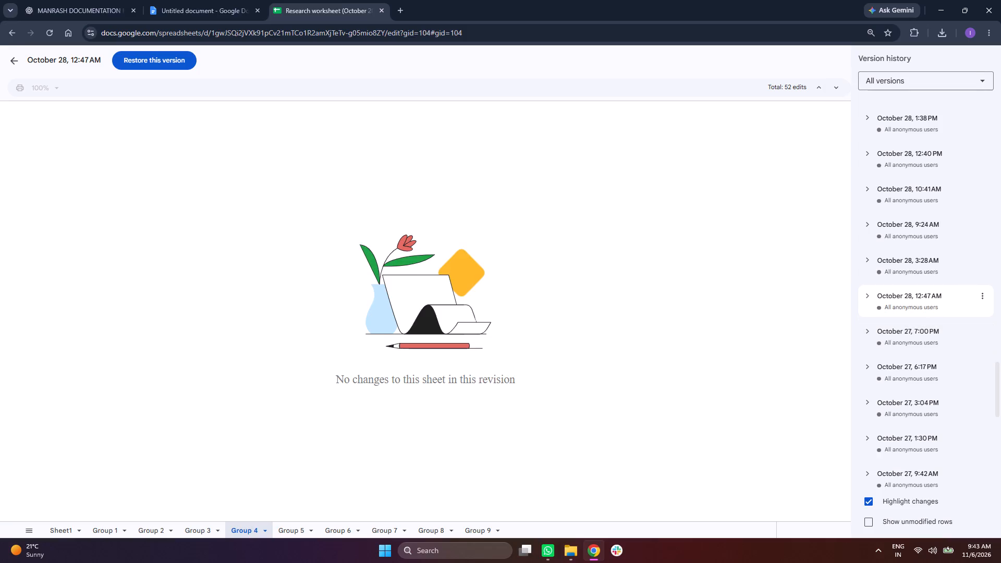
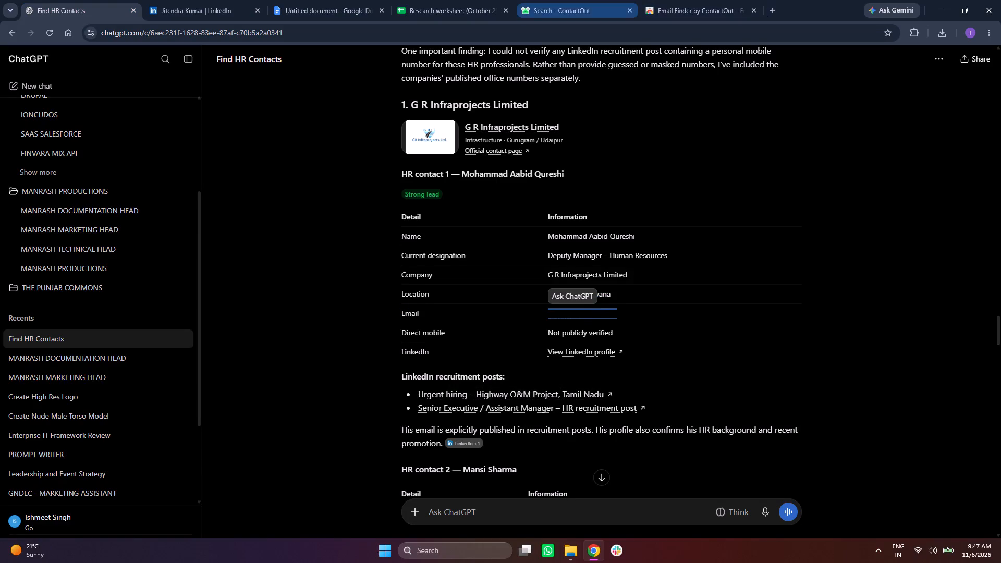
left_click(399, 0)
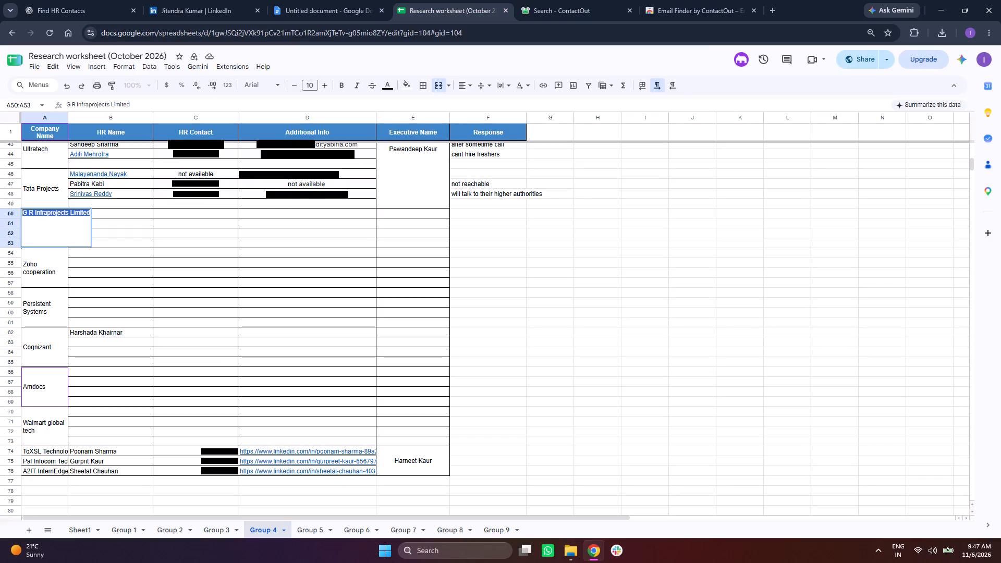
left_click(258, 344)
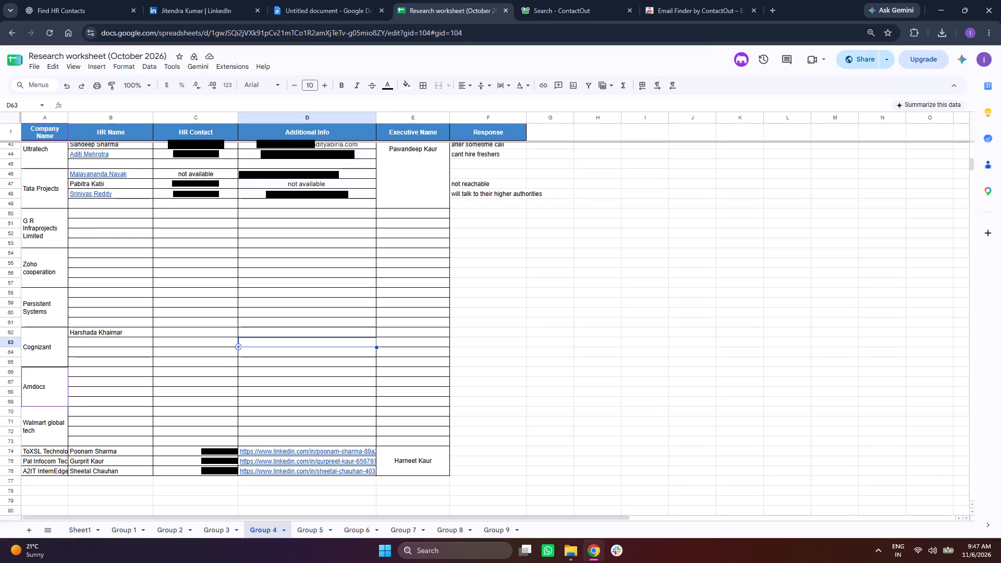
left_click(287, 211)
key("ctrl+v")
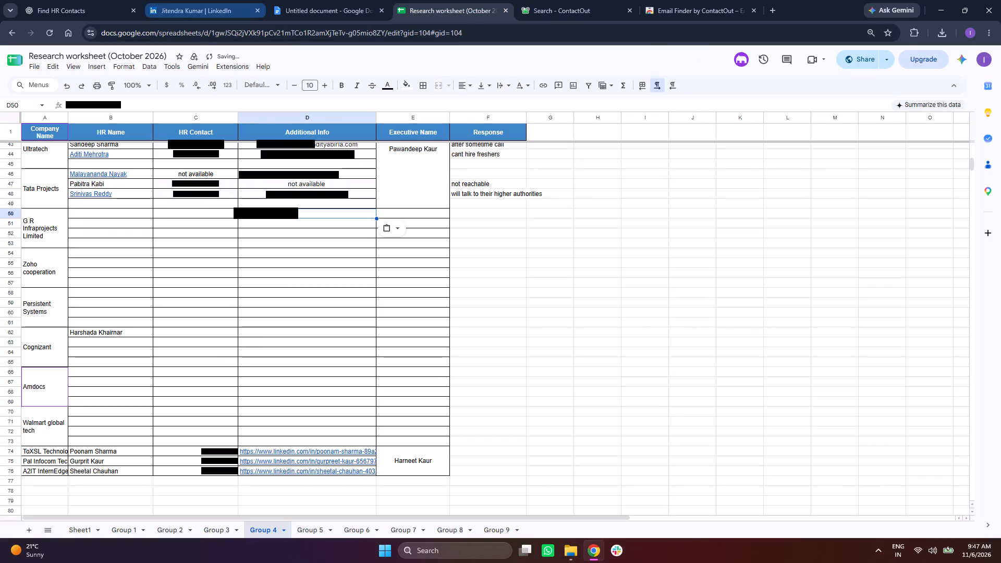
Copy the name of G R Infraprojects' HR contact 1 from the ChatGPT chat into HR Name cell B50 of the worksheet.
left_click(164, 0)
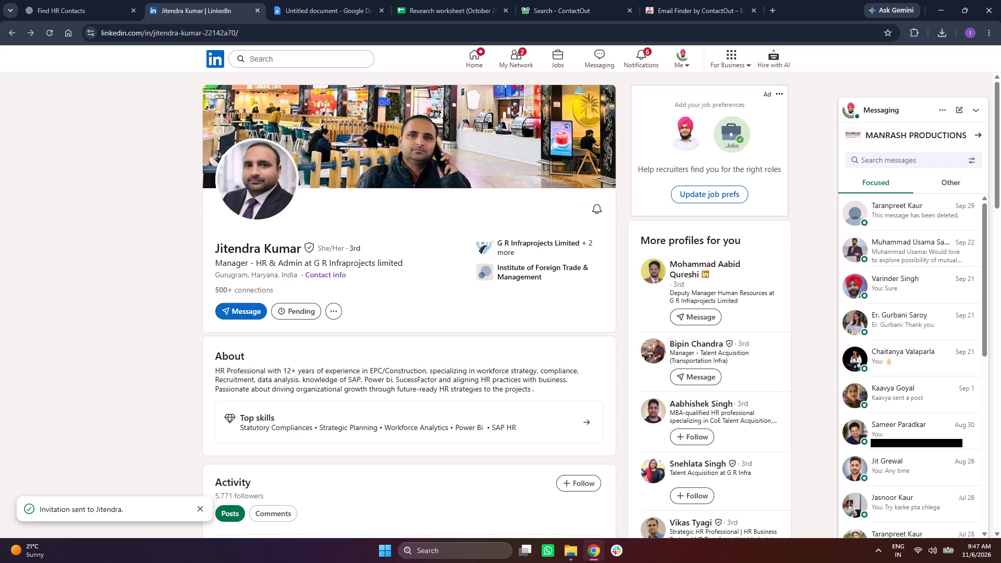
left_click(120, 0)
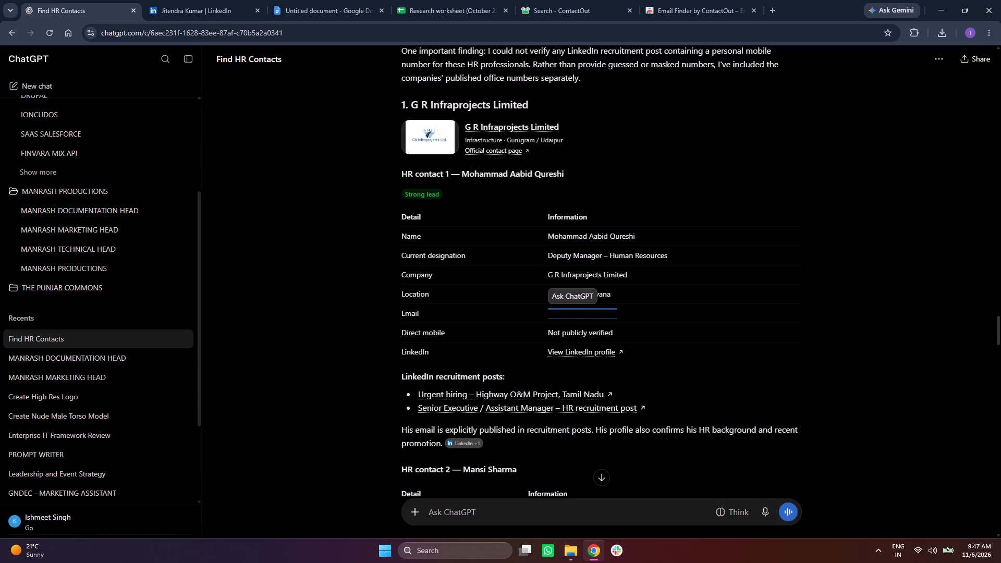
left_click(626, 379)
left_click_drag(644, 237, 561, 229)
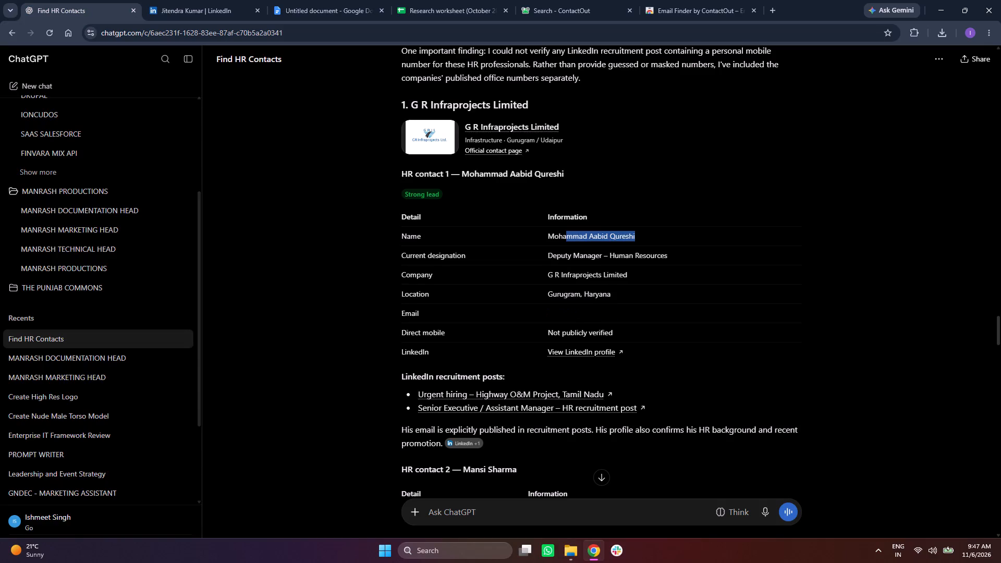
left_click_drag(561, 229, 513, 234)
key("ctrl+c")
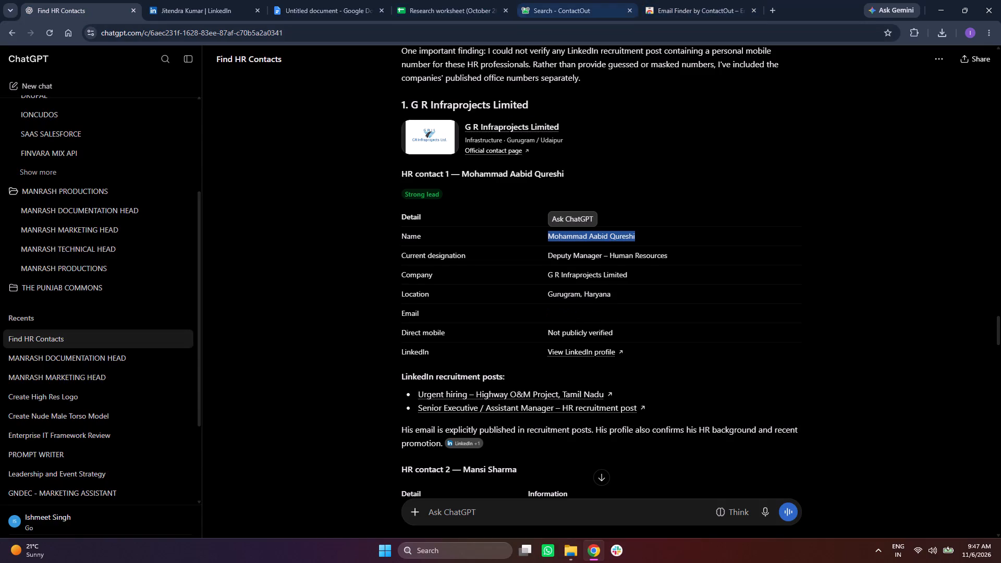
left_click(409, 0)
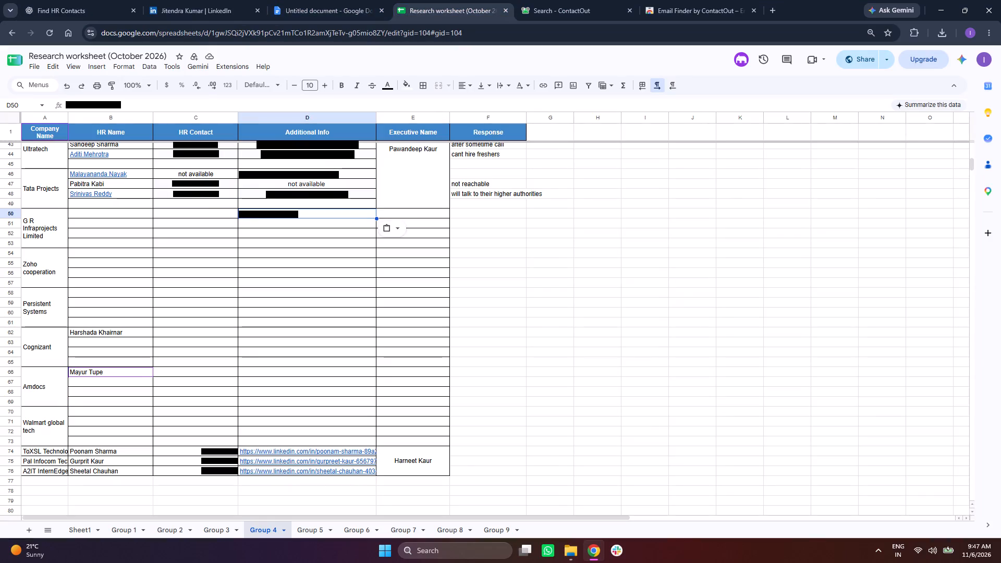
left_click(82, 213)
key("ctrl+v")
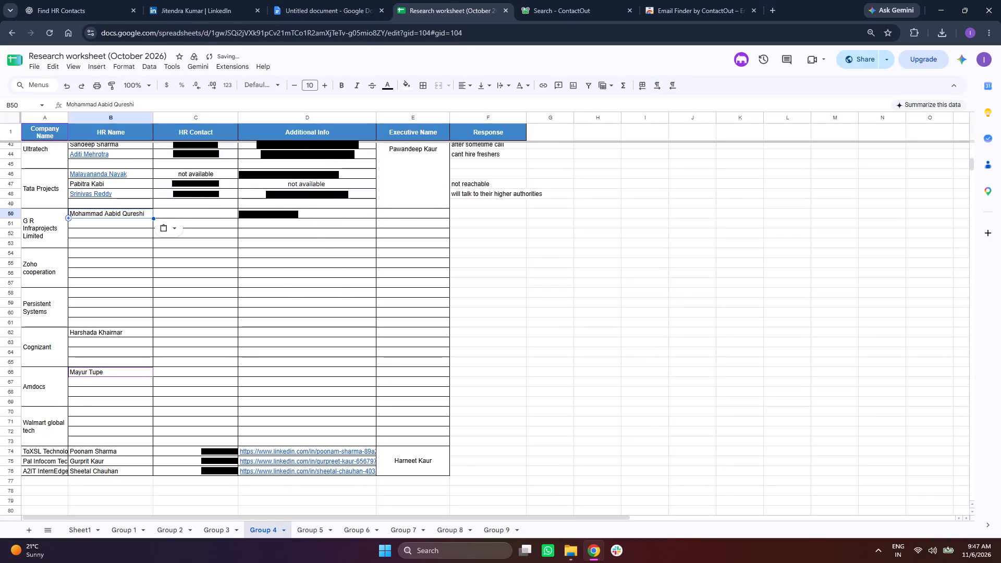
Enter "NOT AVAILABLE" as the HR Contact for G R Infraprojects' first contact in cell C50.
scroll(289, 297, "up", 1)
left_click(278, 335)
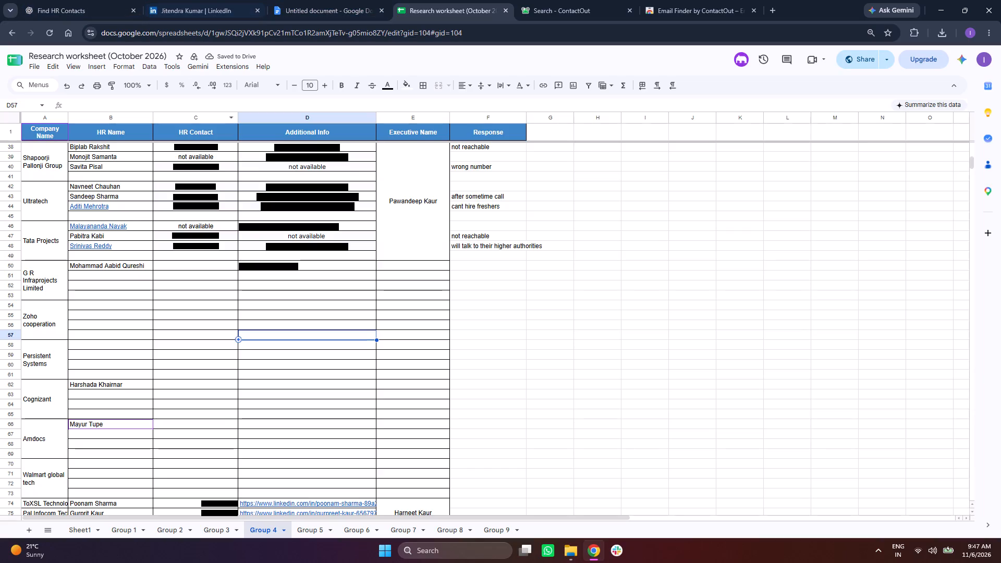
left_click(196, 263)
type("NOT AB")
key("BackSpace")
type("VAILABLE")
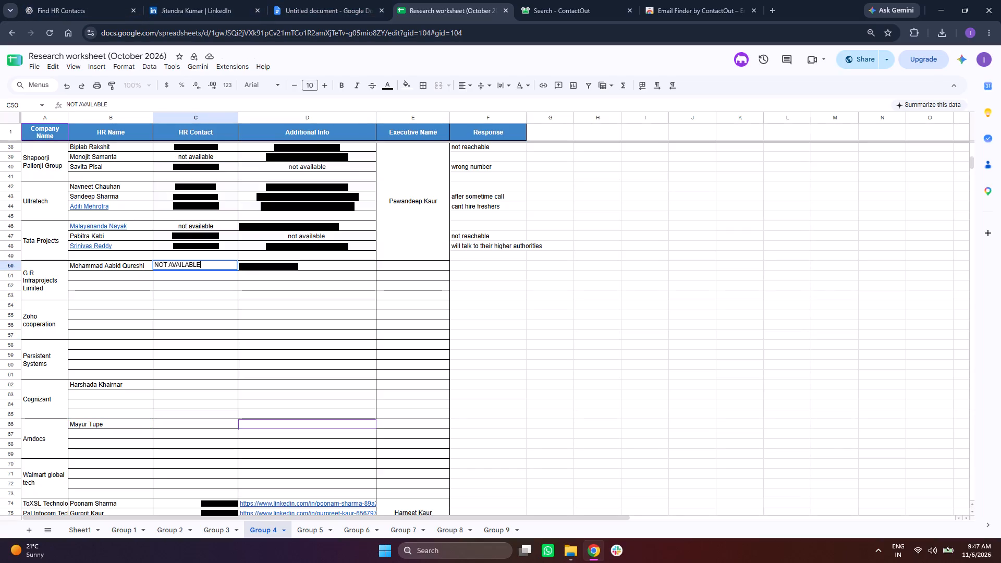
left_click(425, 270)
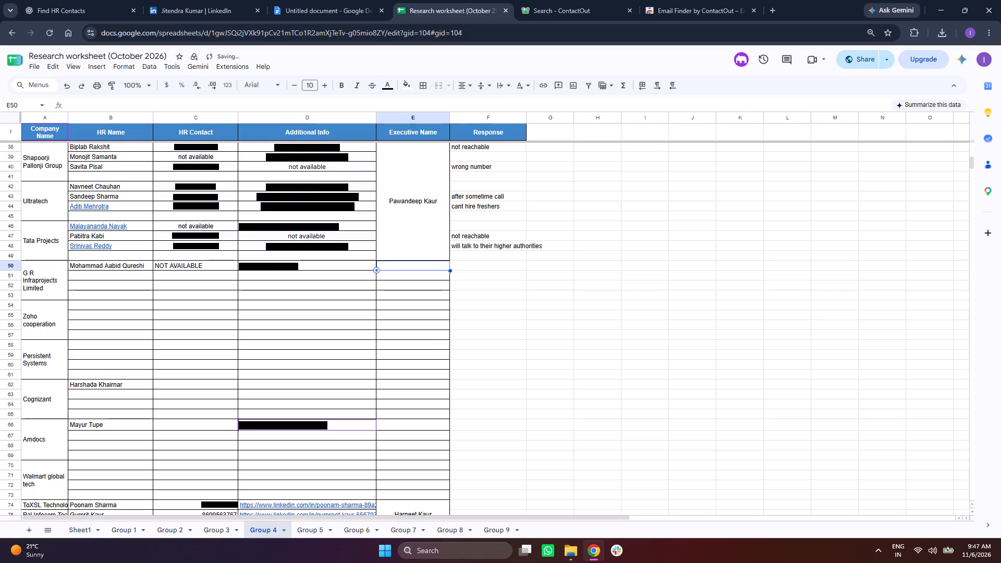
Merge Executive Name cells E50:E61, spanning G R Infraprojects to Persistent Systems, and enter "ISHMEET" in the merged cell.
left_click_drag(421, 266, 414, 374)
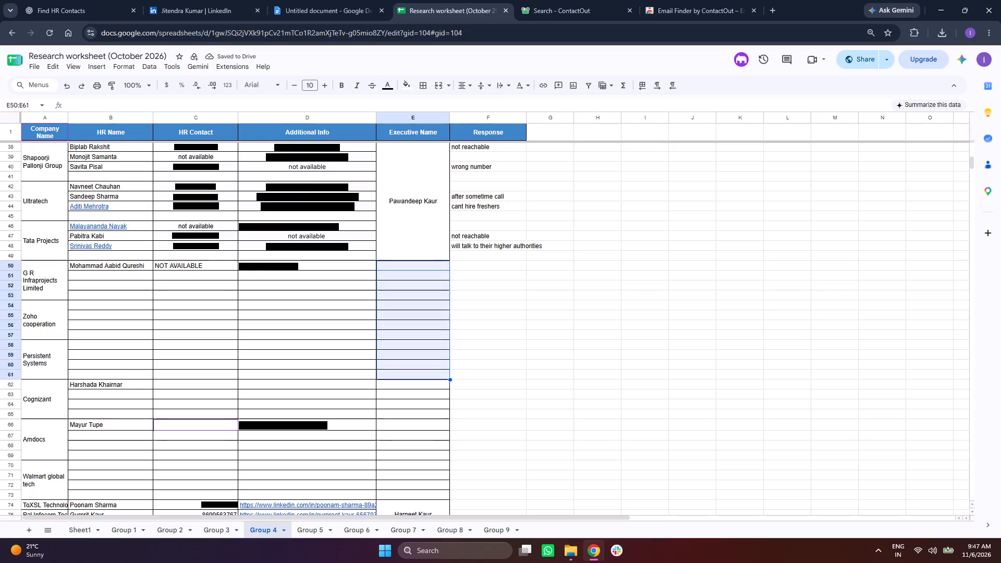
left_click(437, 89)
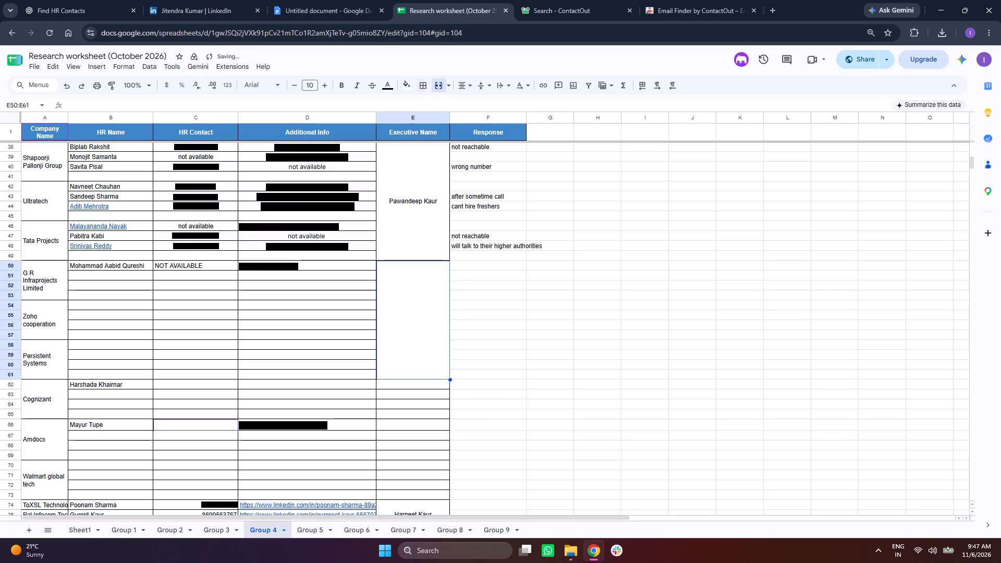
left_click(413, 315)
type("ISHMEET")
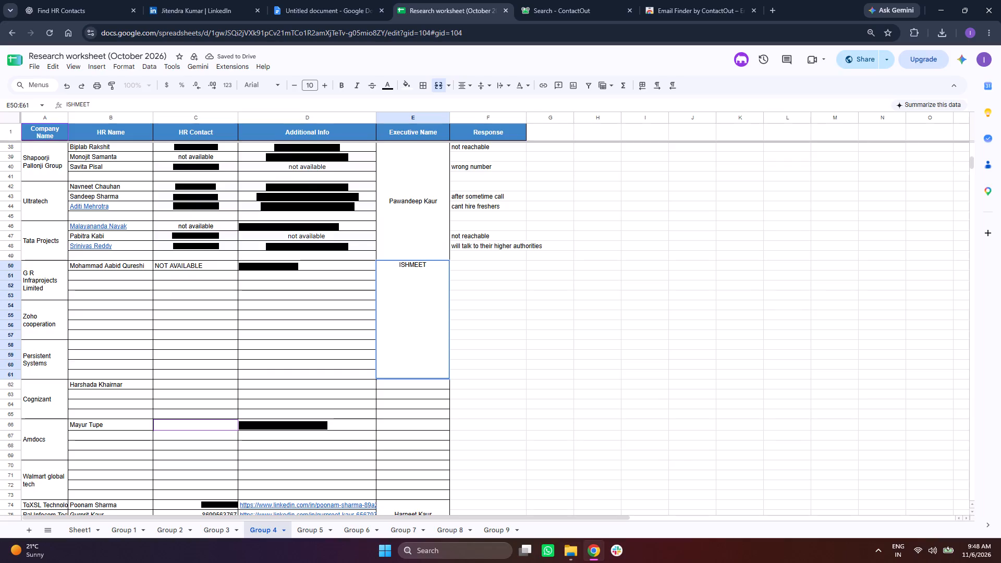
left_click(464, 341)
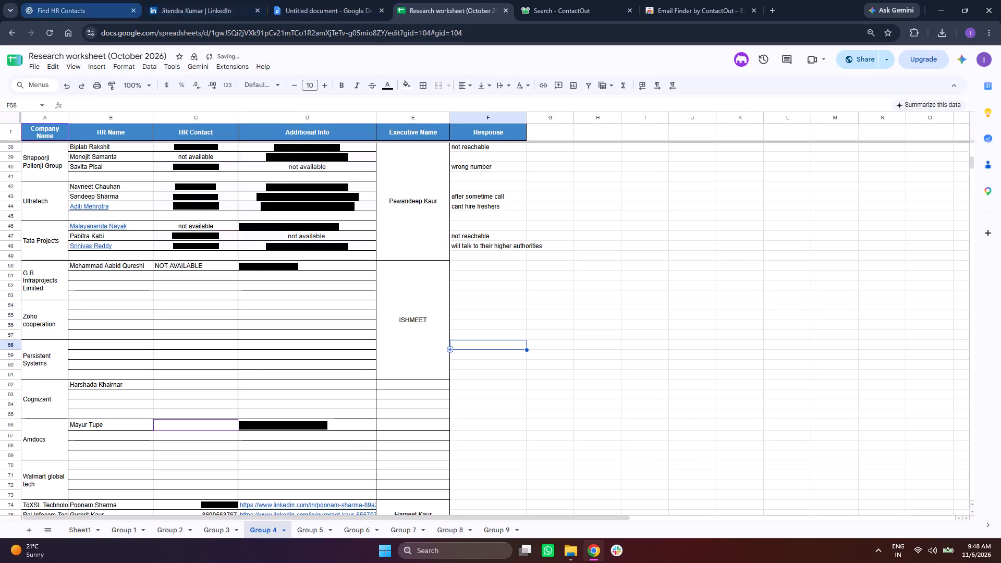
Recheck the contact info on the LinkedIn profile of the G R Infraprojects HR & Admin manager.
left_click(110, 0)
left_click(239, 4)
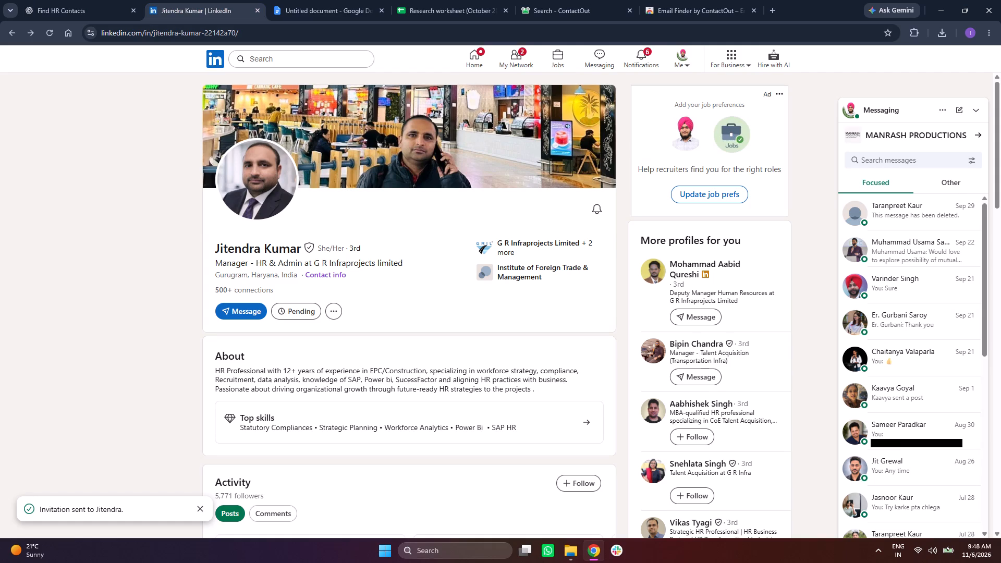
left_click(337, 31)
left_click(385, 276)
left_click(334, 280)
left_click(334, 275)
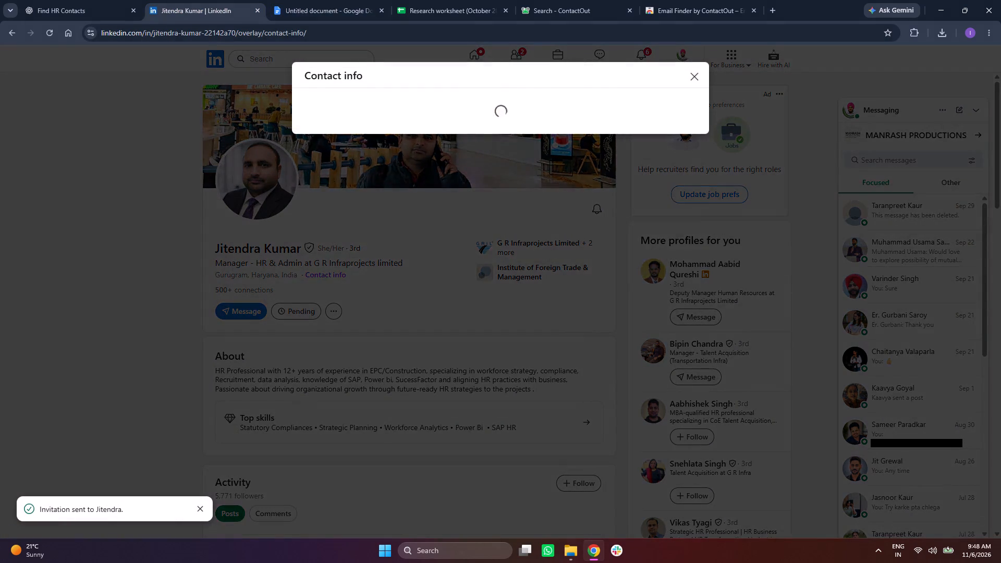
left_click(458, 148)
left_click(453, 297)
Copy the contact email from the G R Infraprojects HR & Admin manager's LinkedIn post about the Karnataka HR Manager opening into Additional Info cell D51.
scroll(458, 319, "down", 5)
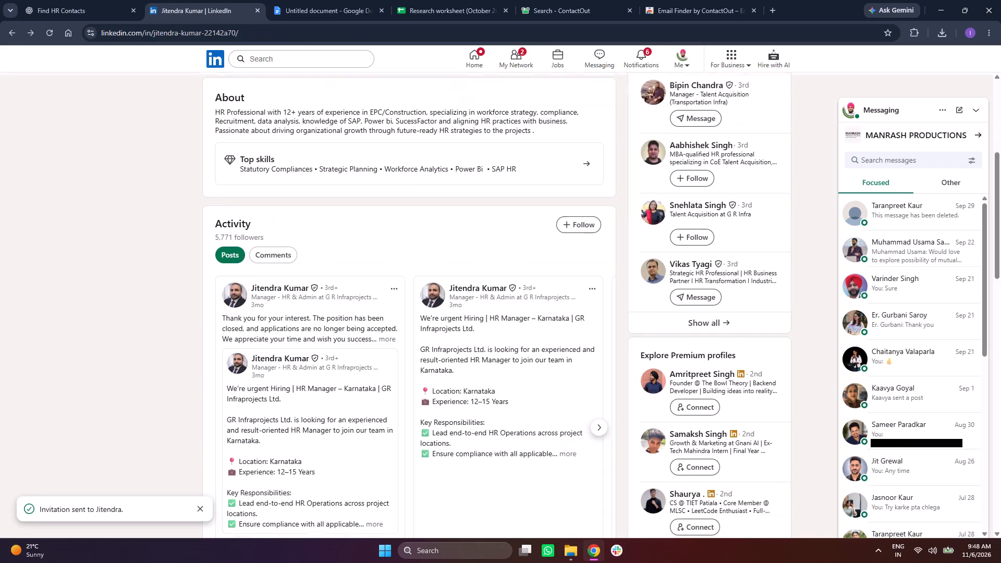
scroll(506, 233, "down", 6)
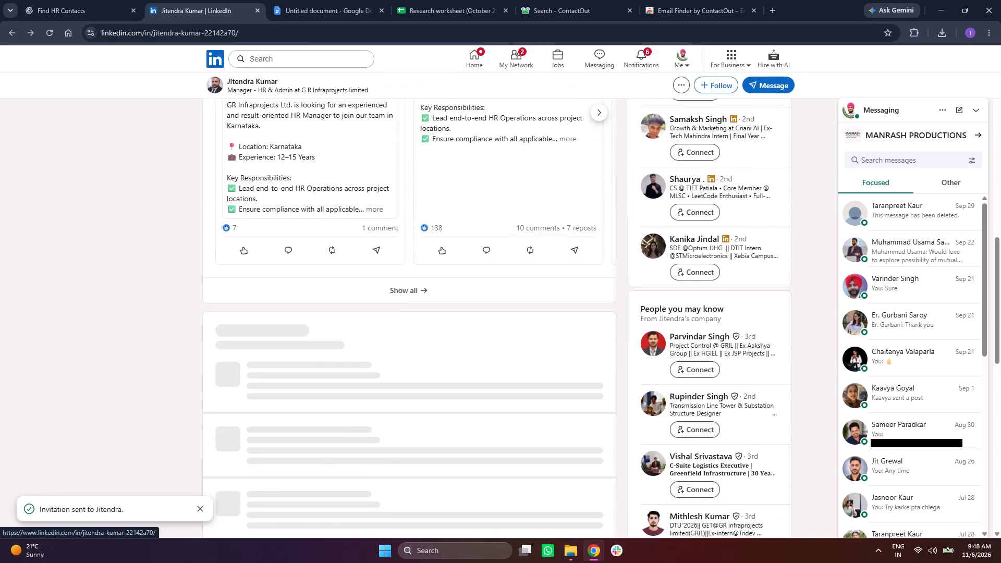
scroll(490, 230, "up", 3)
left_click(379, 362)
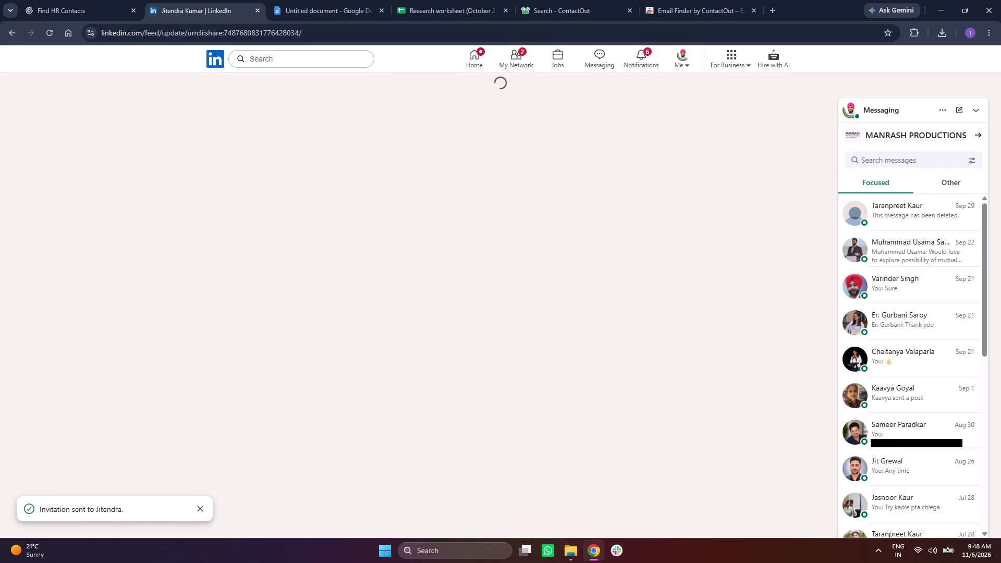
scroll(495, 197, "down", 1)
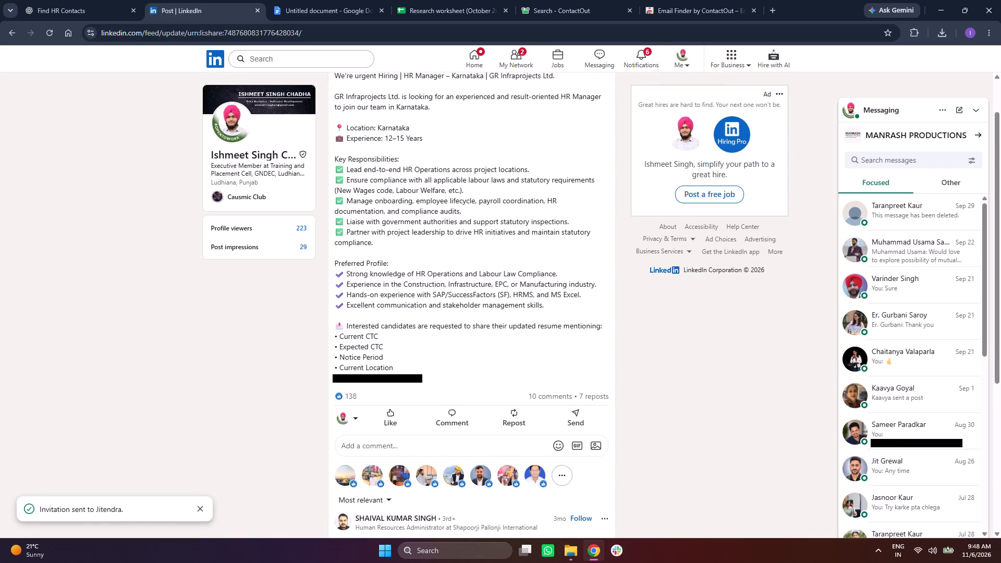
left_click_drag(427, 377, 319, 390)
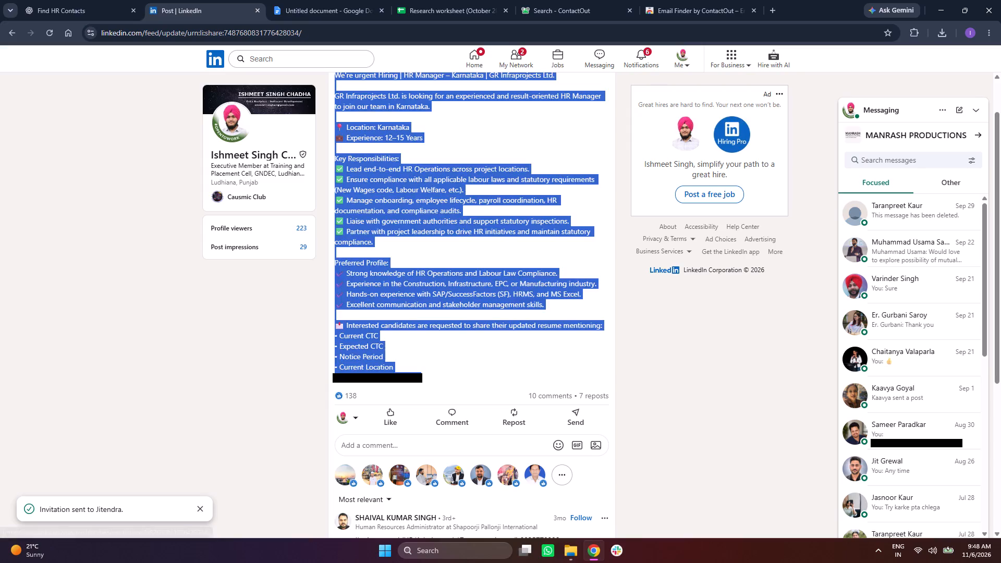
left_click_drag(319, 390, 327, 385)
key("ctrl+c")
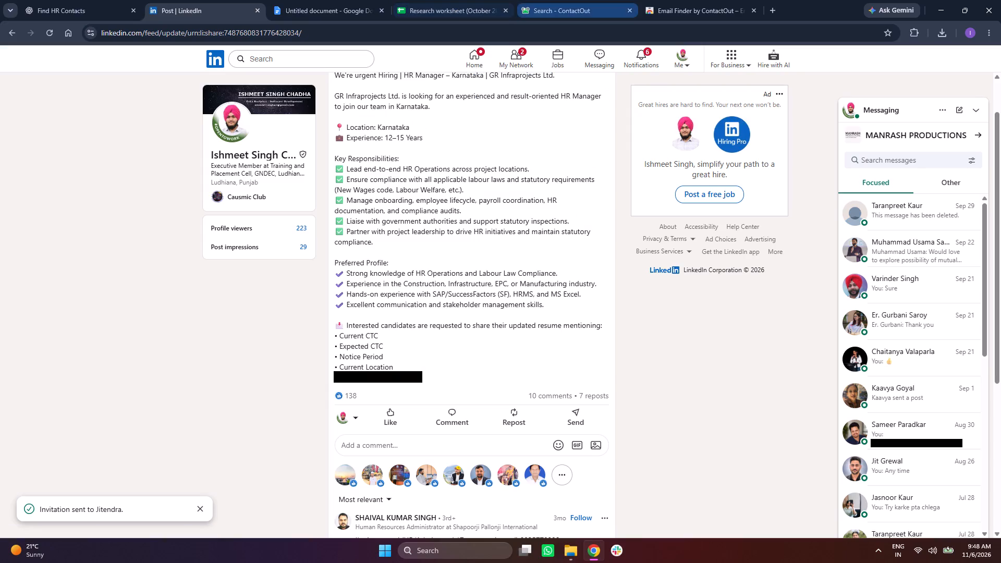
left_click(459, 0)
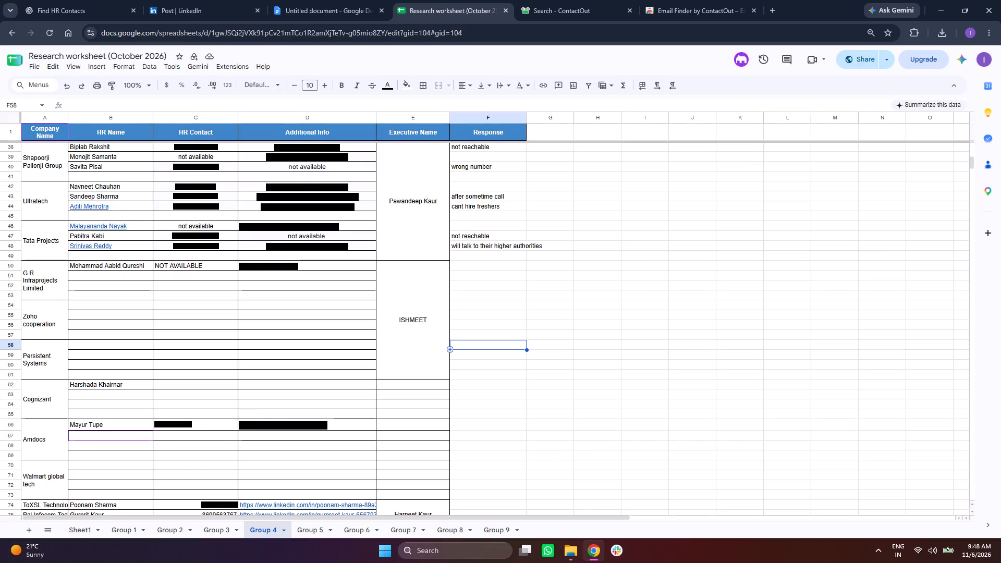
left_click(273, 272)
key("ctrl+v")
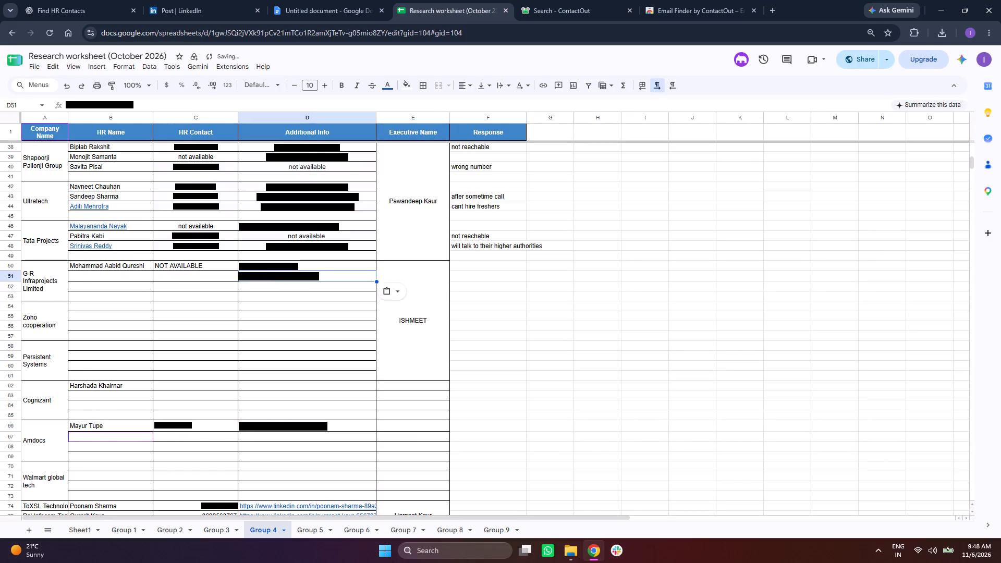
Copy the HR & Admin manager's name from the LinkedIn profile into HR Name cell B51 of the worksheet.
left_click(548, 0)
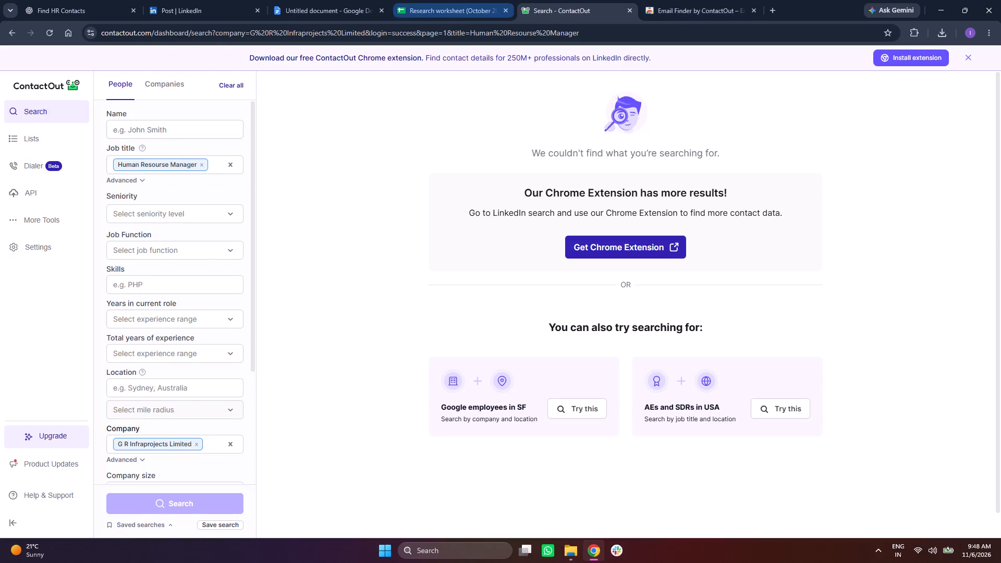
left_click(479, 0)
left_click(150, 0)
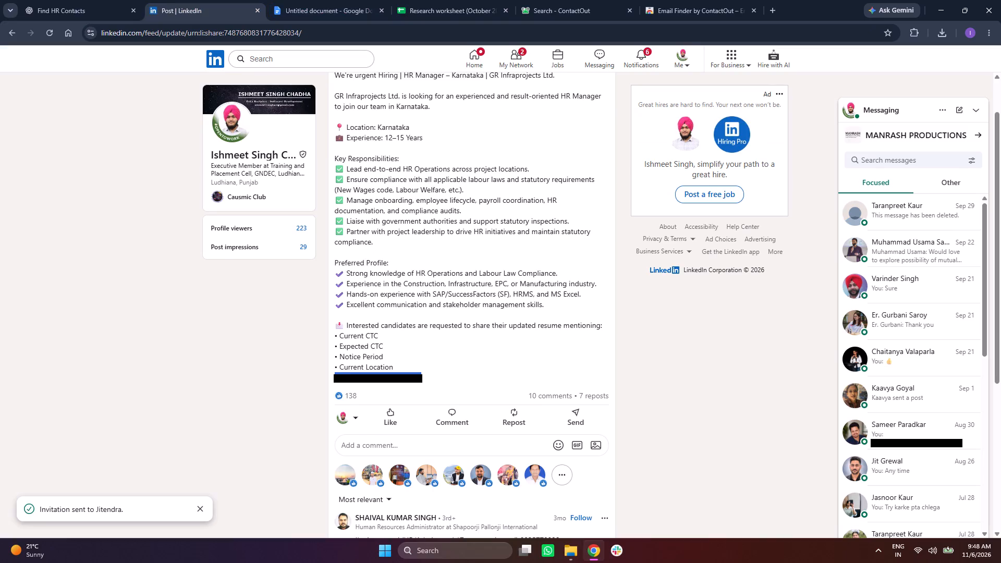
scroll(386, 192, "up", 13)
left_click(424, 100)
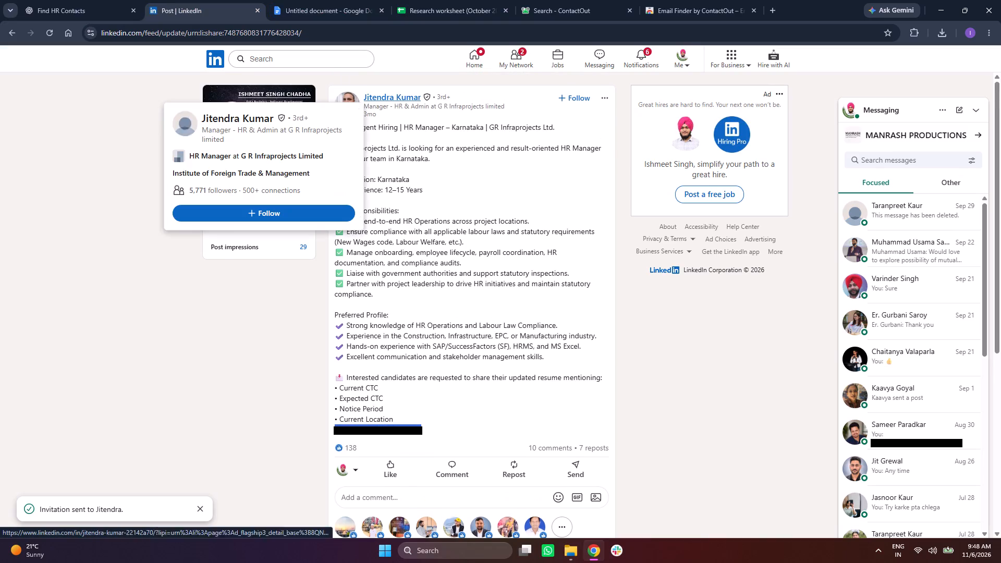
left_click_drag(422, 99, 400, 96)
left_click(392, 91)
left_click(390, 97)
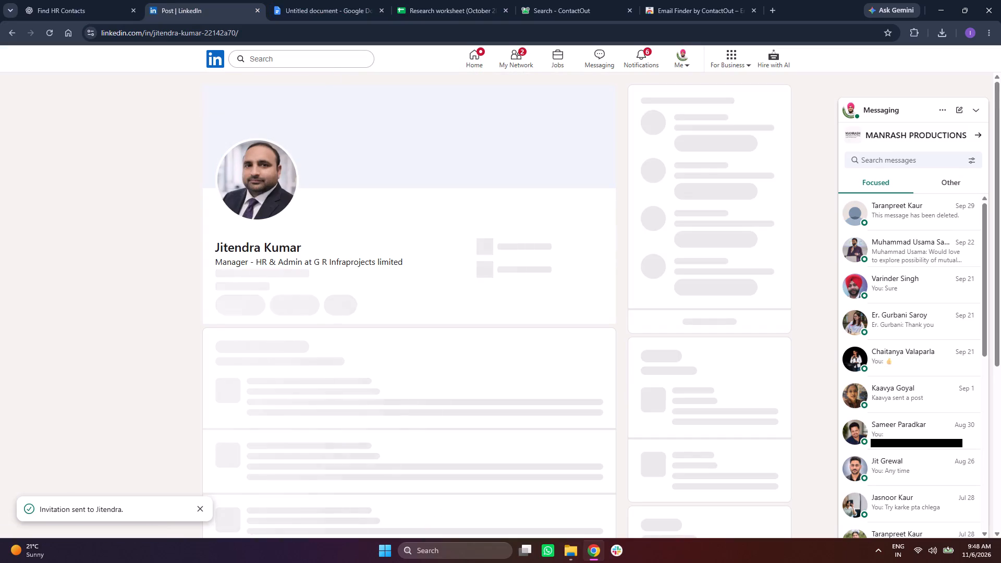
left_click_drag(211, 246, 302, 249)
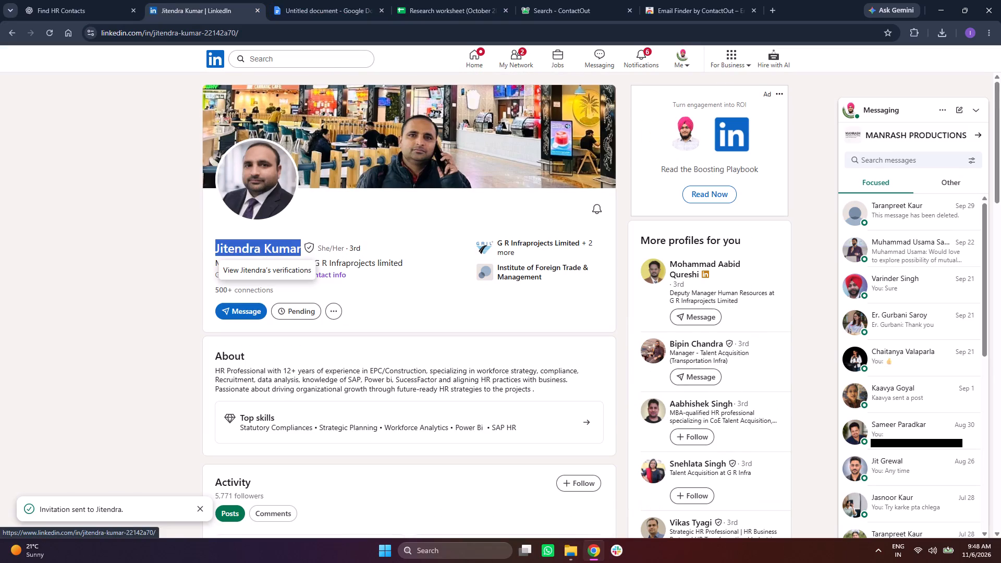
left_click_drag(302, 249, 301, 249)
key("ctrl+c")
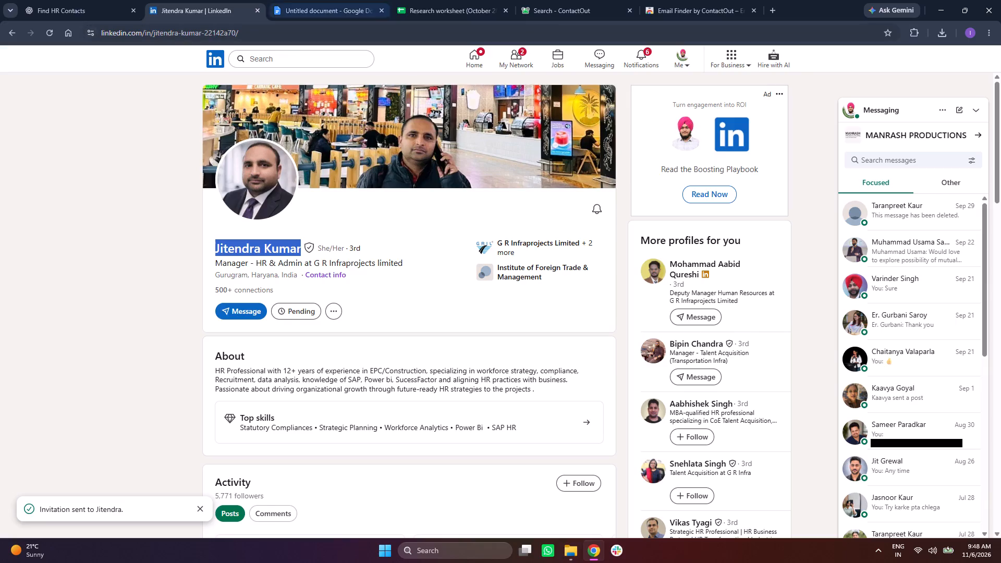
left_click(416, 0)
left_click(127, 274)
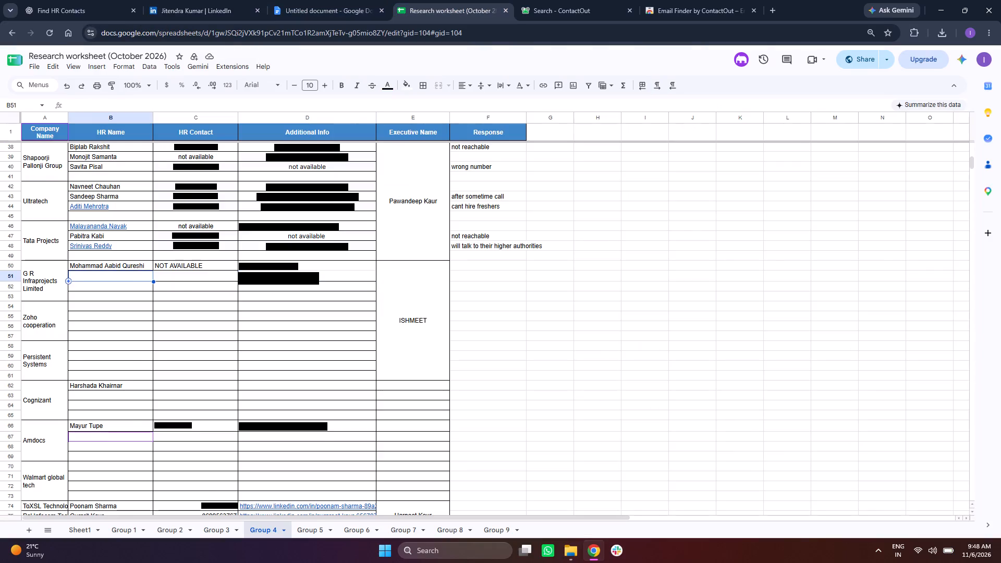
key("ctrl+v")
Fill "NOT AVAILABLE" from HR Contact cell C50 down into C51.
left_click_drag(199, 265, 205, 279)
left_click(238, 266)
left_click(233, 265)
left_click_drag(239, 271, 239, 273)
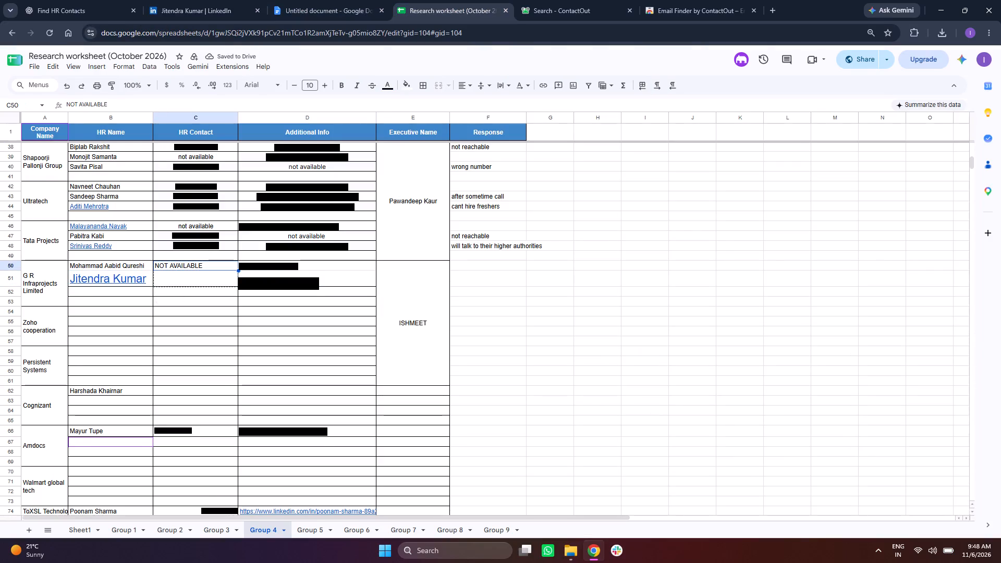
left_click_drag(239, 273, 239, 276)
left_click_drag(207, 313, 196, 316)
left_click(130, 282)
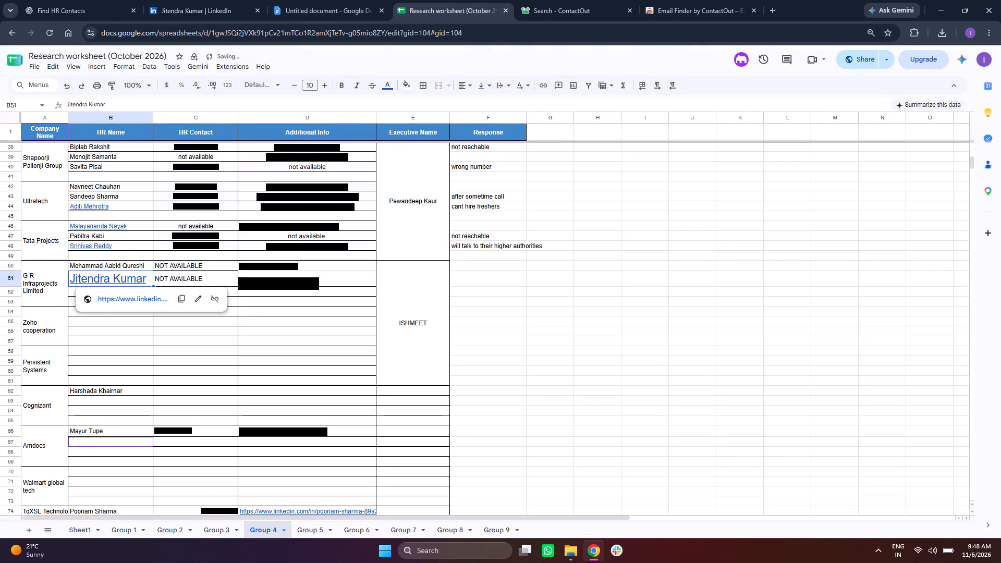
left_click(218, 297)
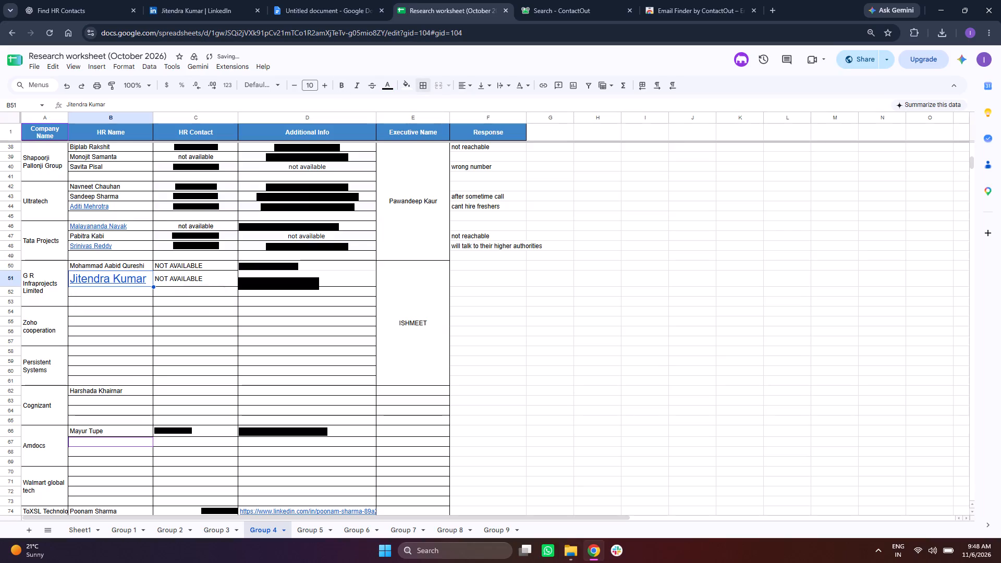
left_click(392, 83)
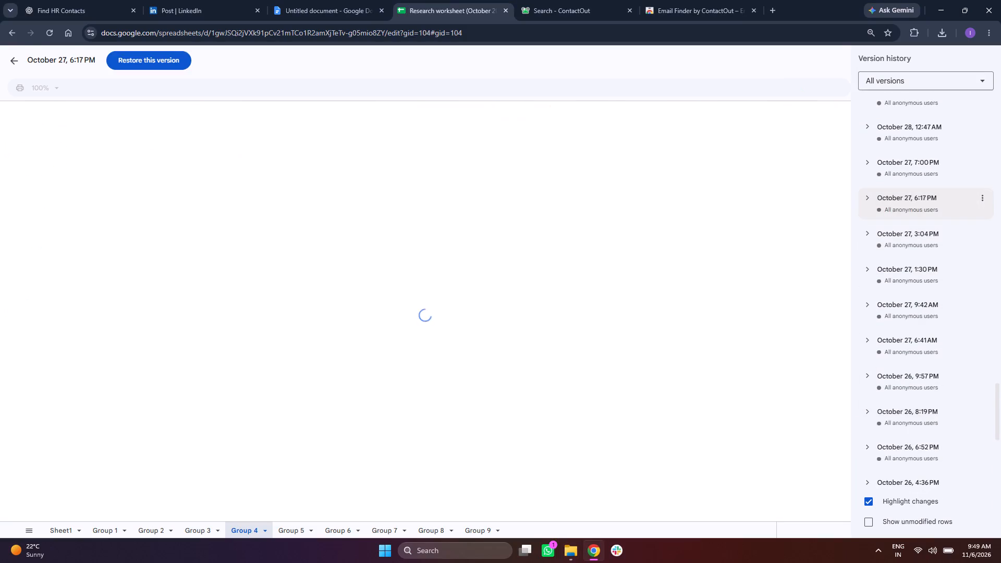
scroll(943, 203, "down", 8)
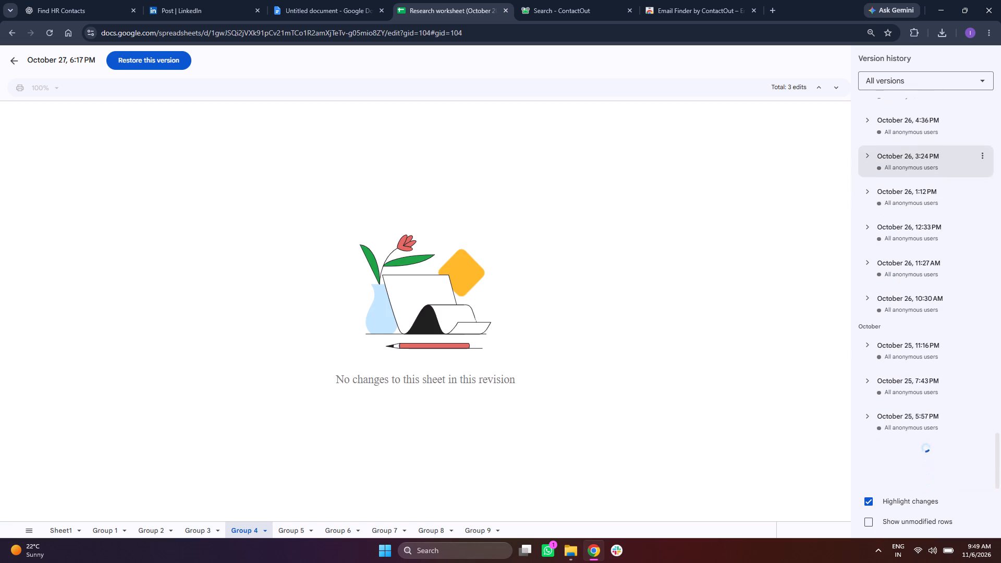
scroll(942, 216, "down", 1)
left_click(907, 360)
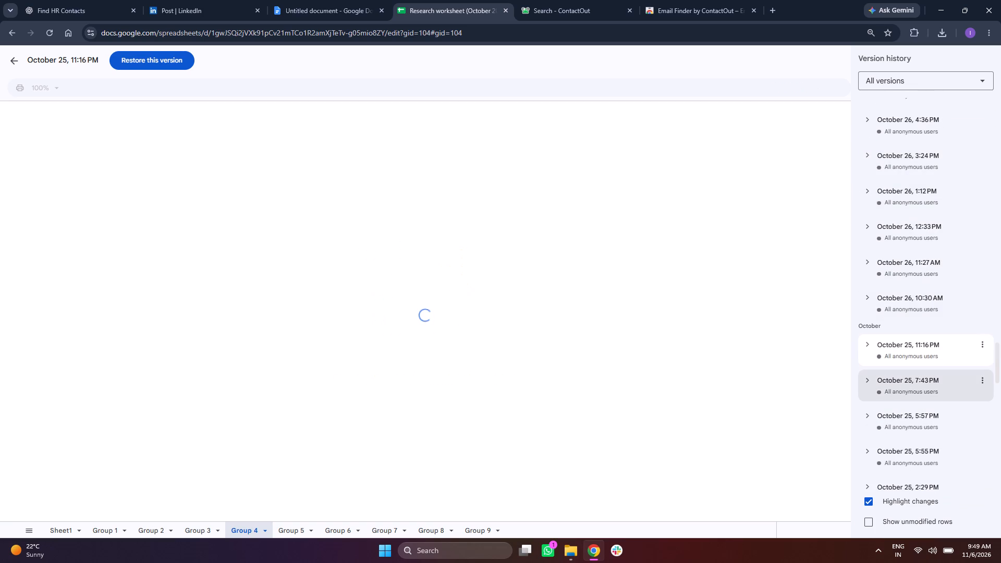
left_click(913, 394)
left_click(920, 424)
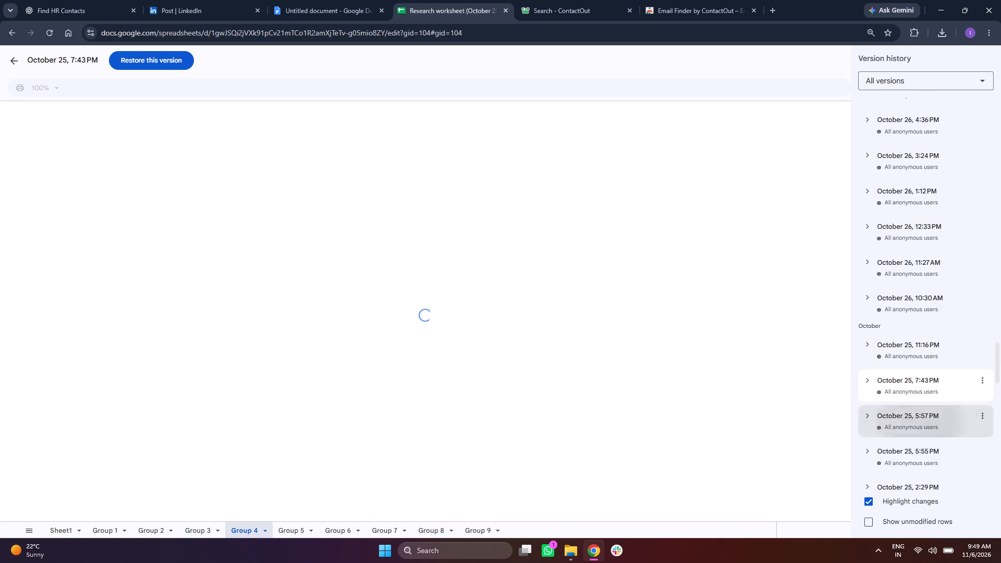
left_click(919, 455)
scroll(919, 456, "down", 2)
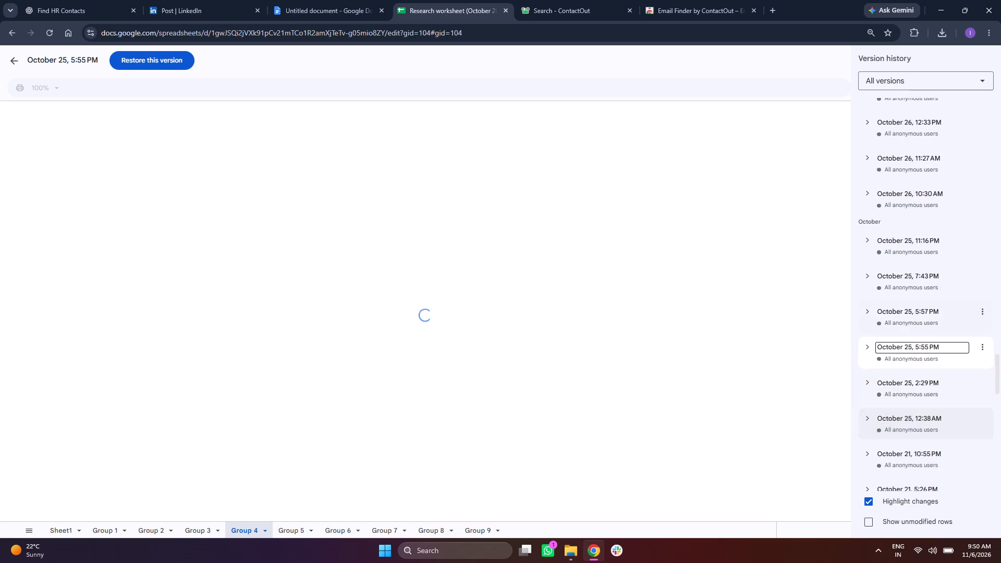
scroll(926, 324, "down", 8)
left_click(944, 120)
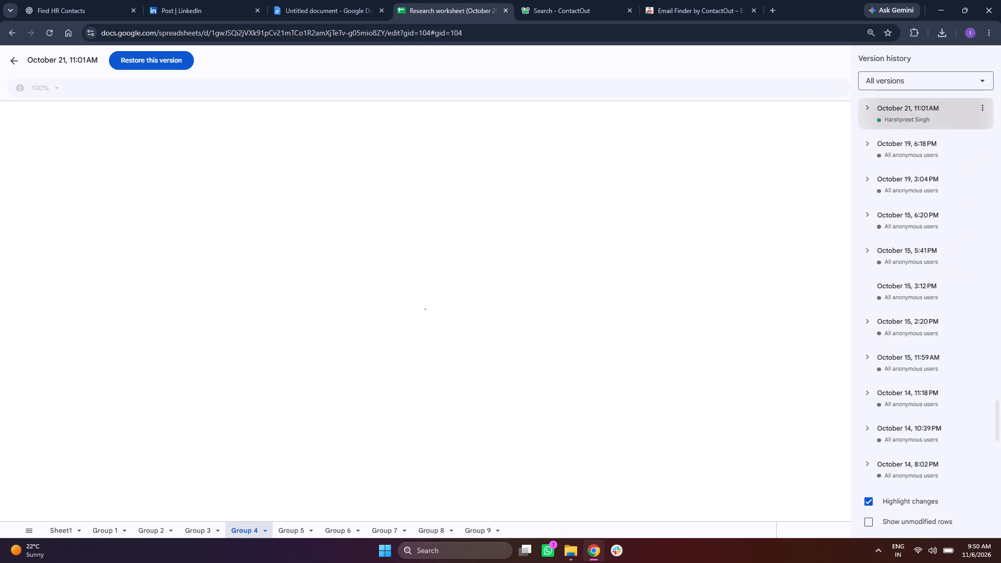
Examine Group 4's changes version by version, from October 21, 11:01 AM forward to October 25, 11:16 PM.
scroll(289, 270, "down", 13)
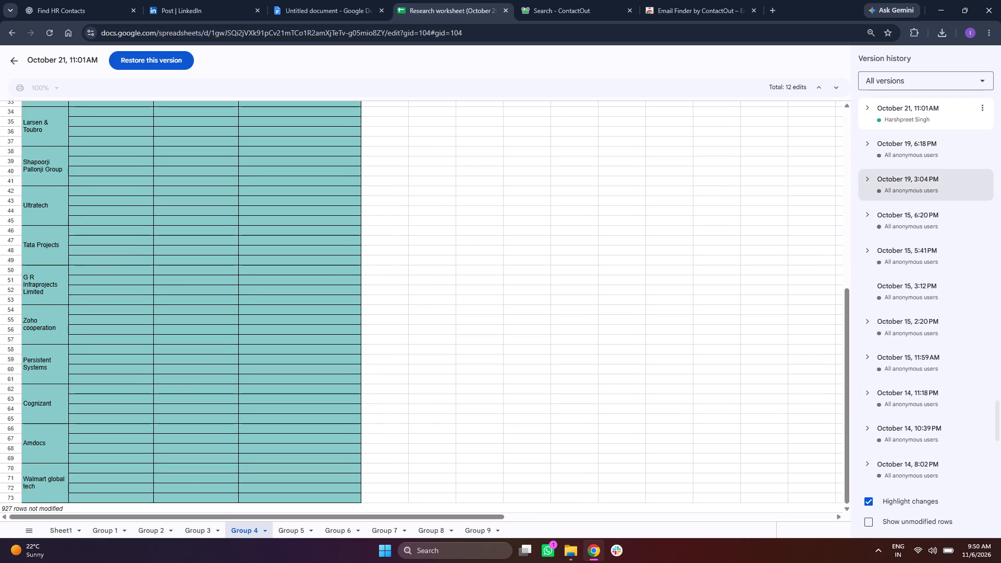
scroll(408, 287, "up", 7)
scroll(458, 300, "up", 7)
scroll(460, 301, "down", 9)
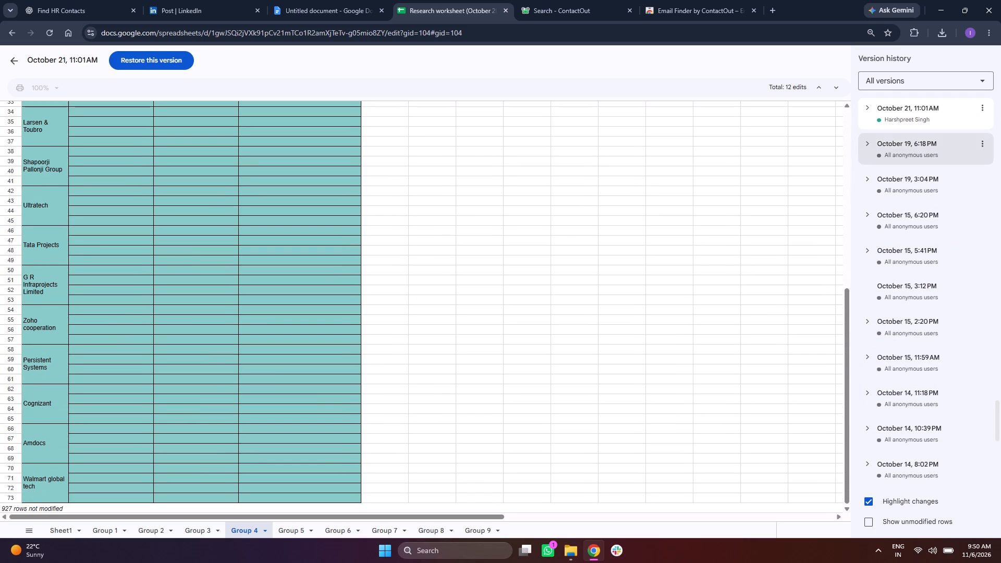
scroll(899, 200, "up", 4)
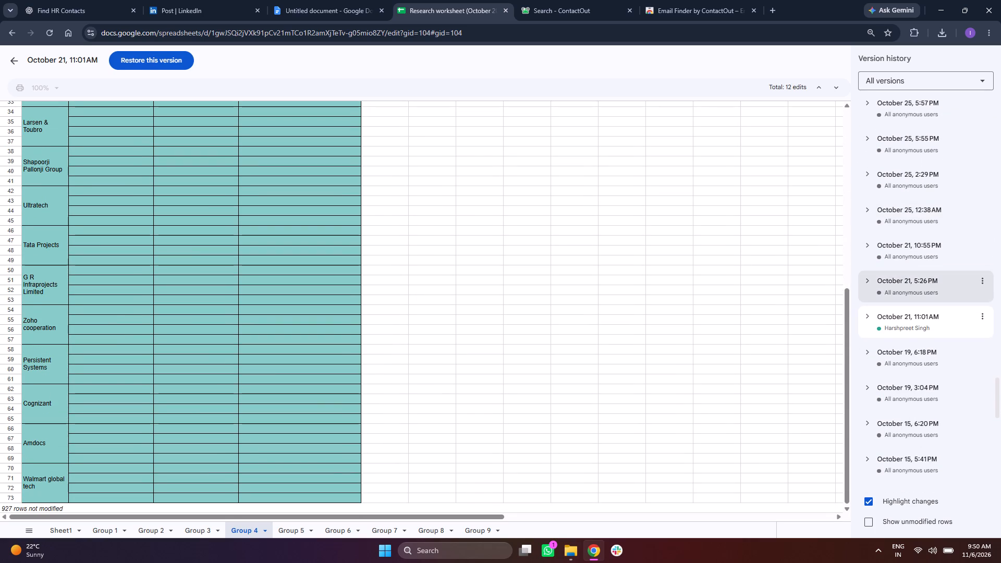
left_click(921, 278)
left_click(965, 259)
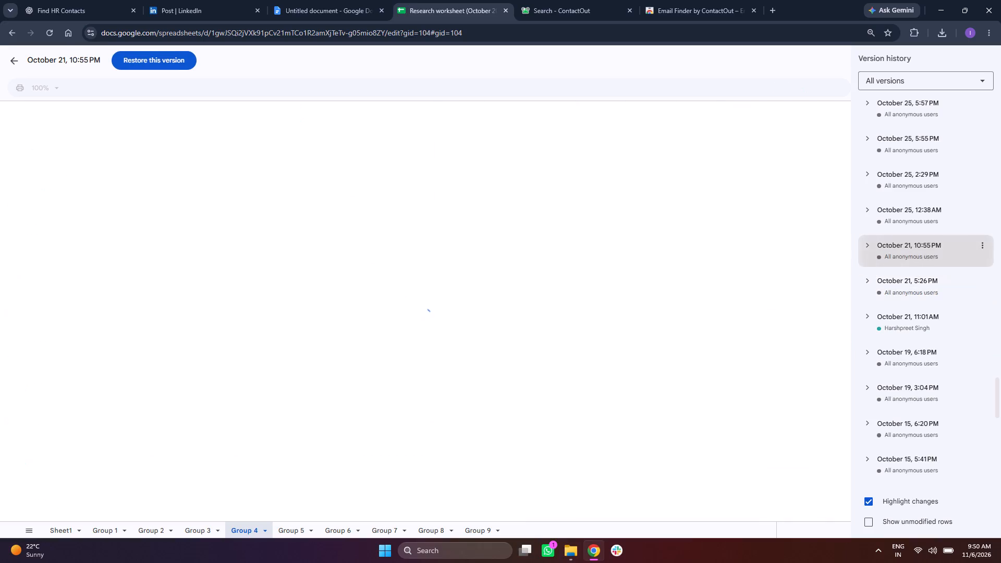
left_click(951, 219)
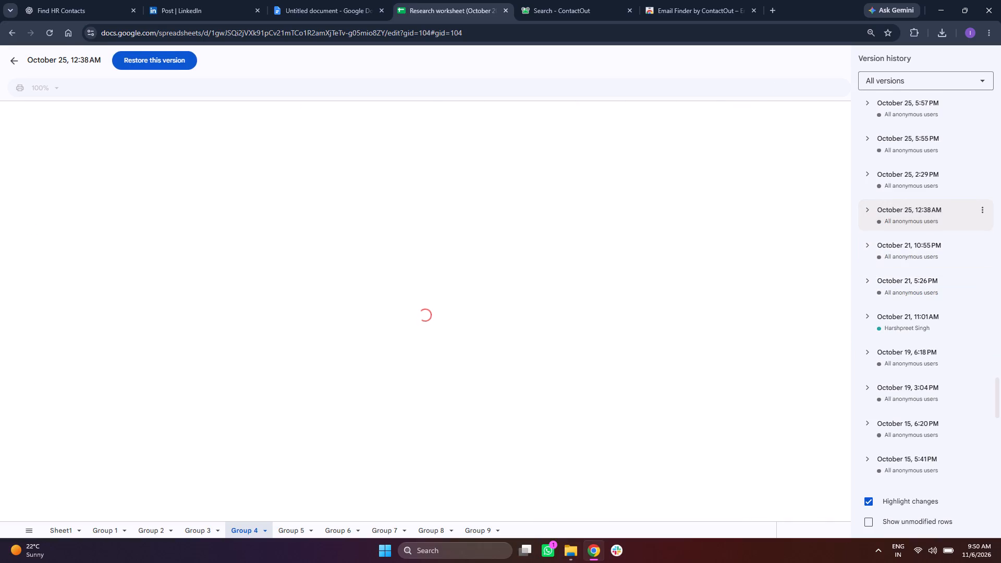
left_click(949, 189)
scroll(905, 248, "up", 3)
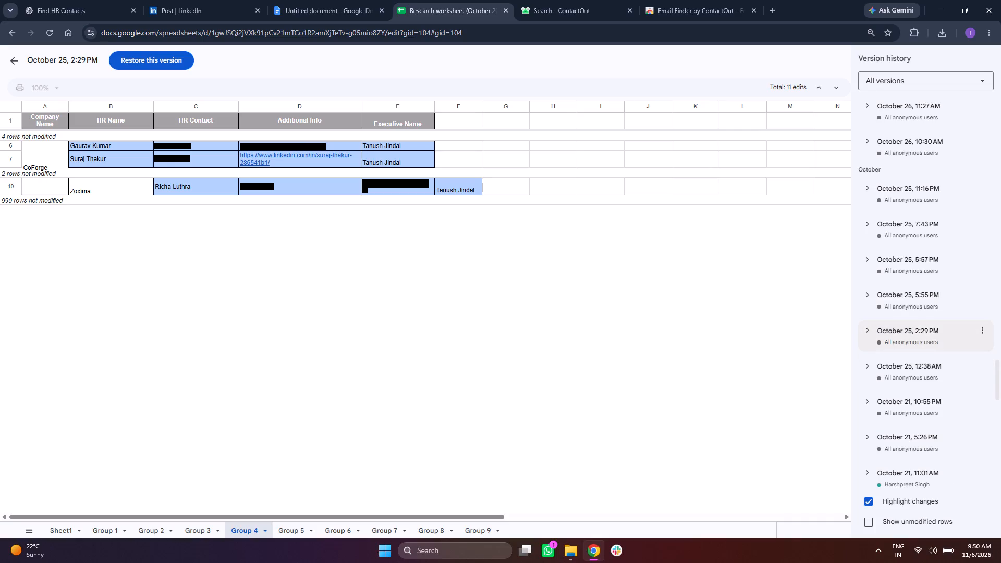
left_click(959, 314)
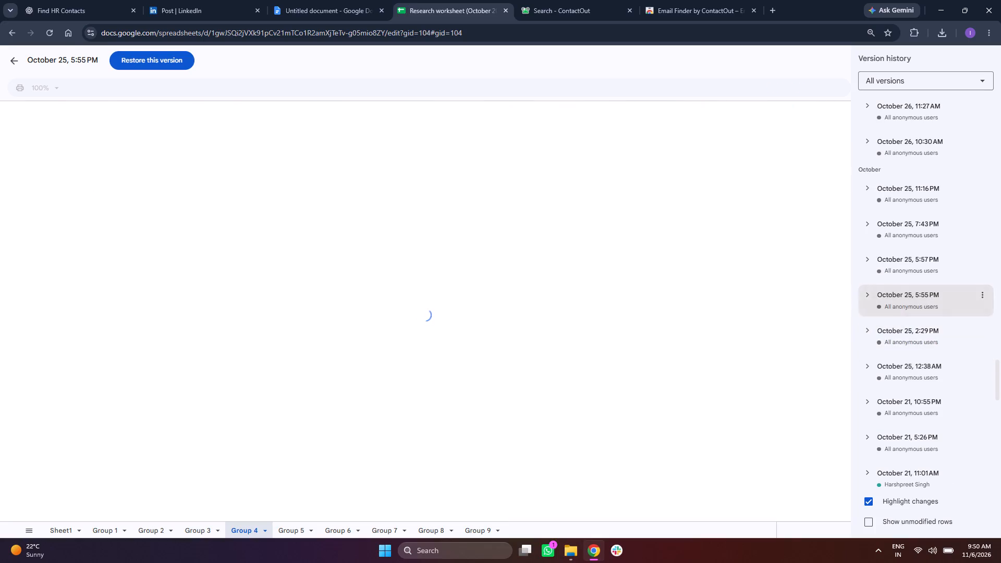
left_click(969, 268)
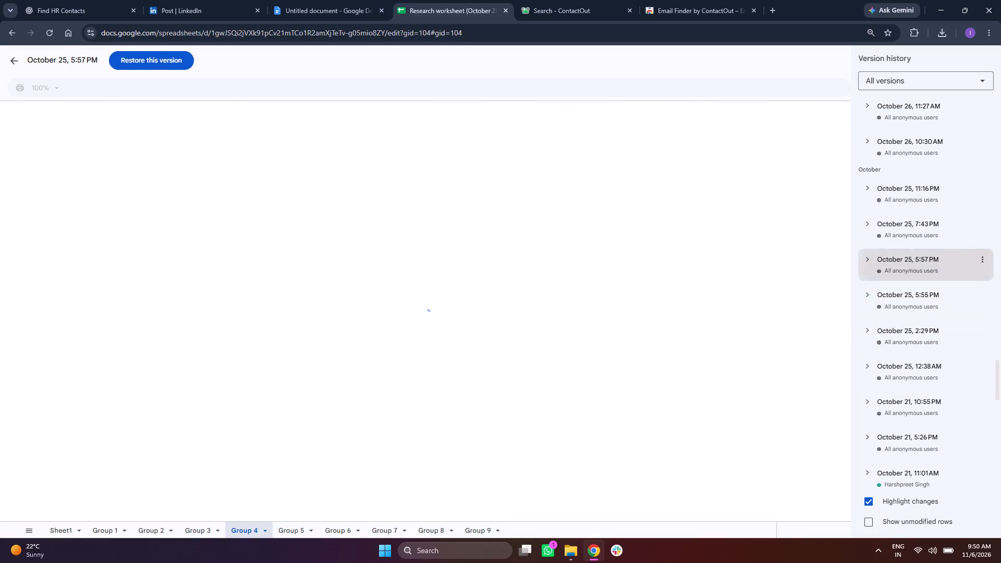
left_click(956, 230)
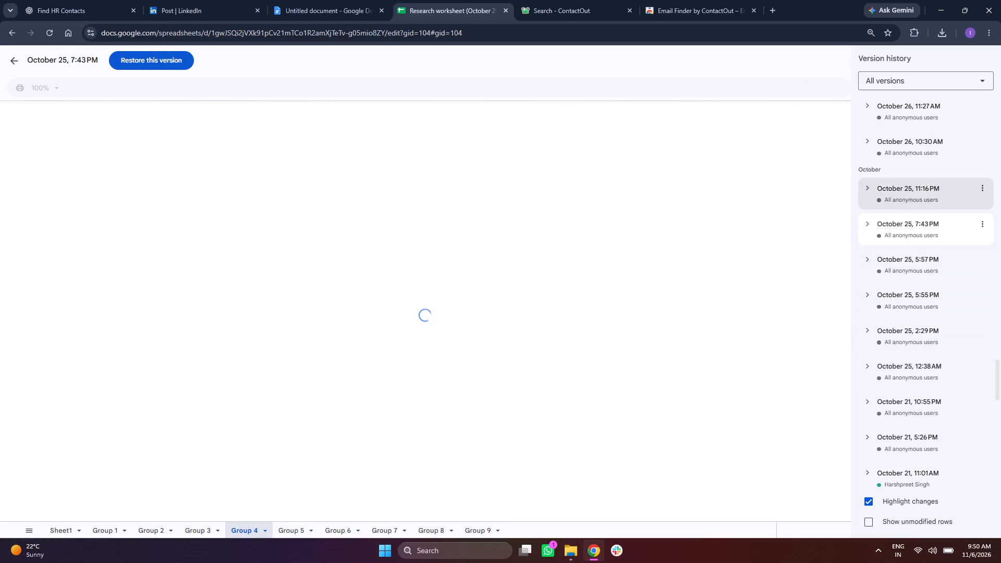
left_click(951, 202)
Check the October 26 versions in order, from 10:30 AM to 9:57 PM, for changes to Group 4.
left_click(959, 145)
scroll(959, 145, "up", 4)
left_click(960, 315)
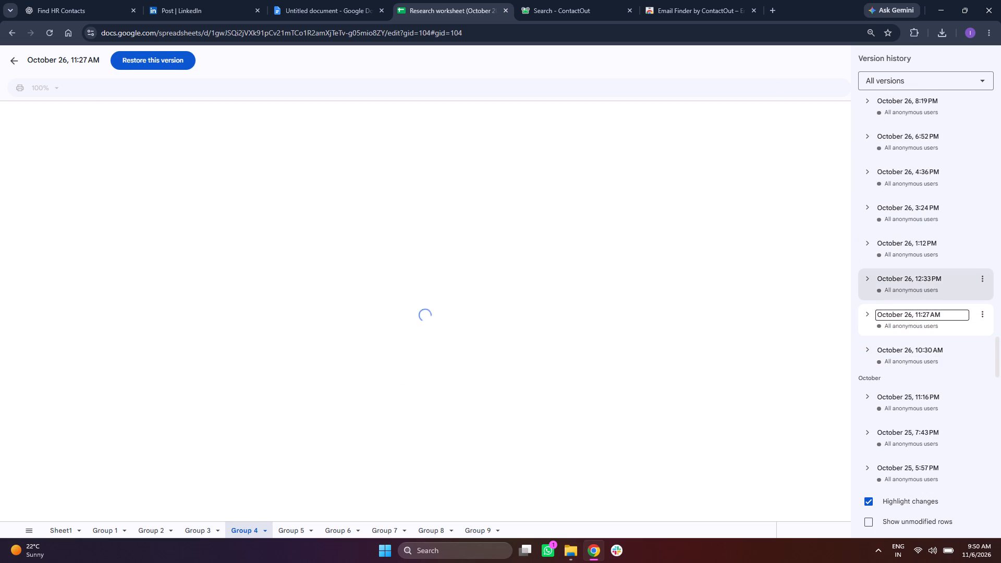
left_click(959, 277)
left_click(968, 247)
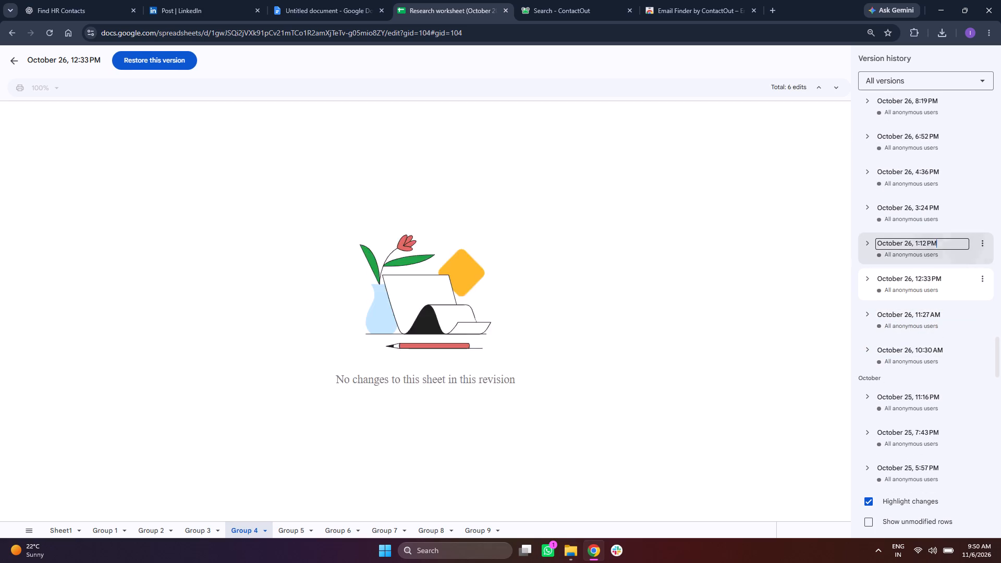
left_click(950, 204)
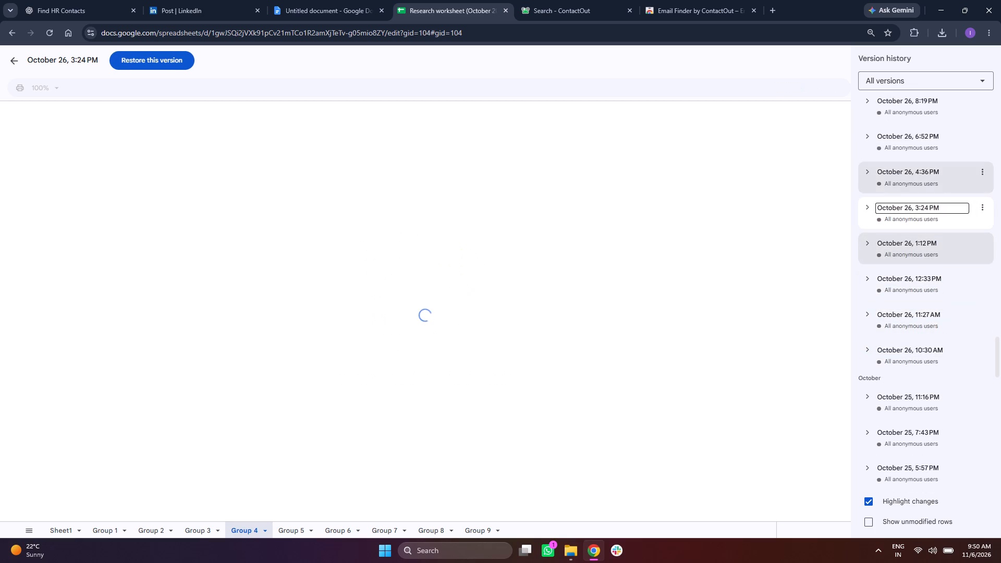
left_click(955, 178)
left_click(964, 150)
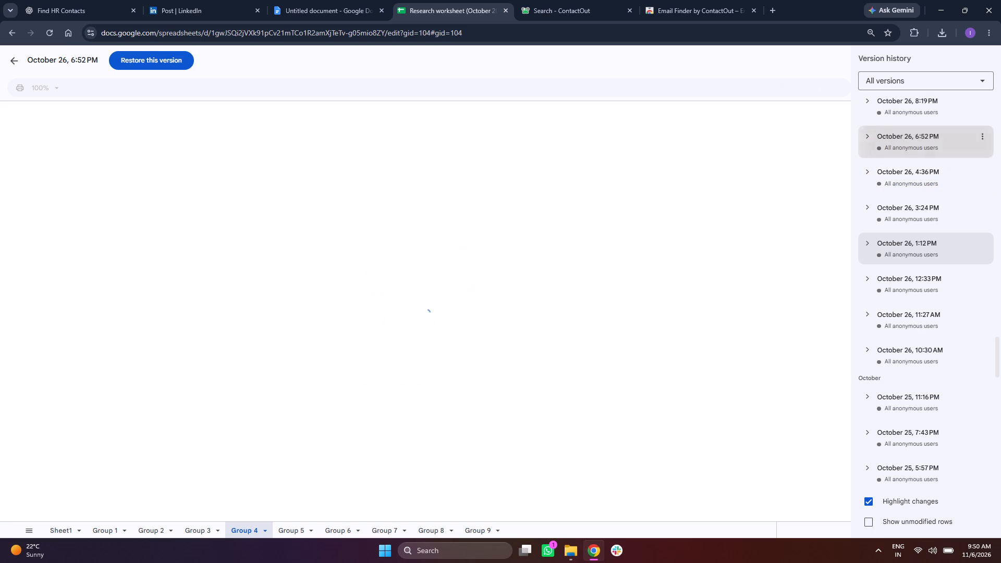
left_click(946, 106)
scroll(950, 142, "up", 2)
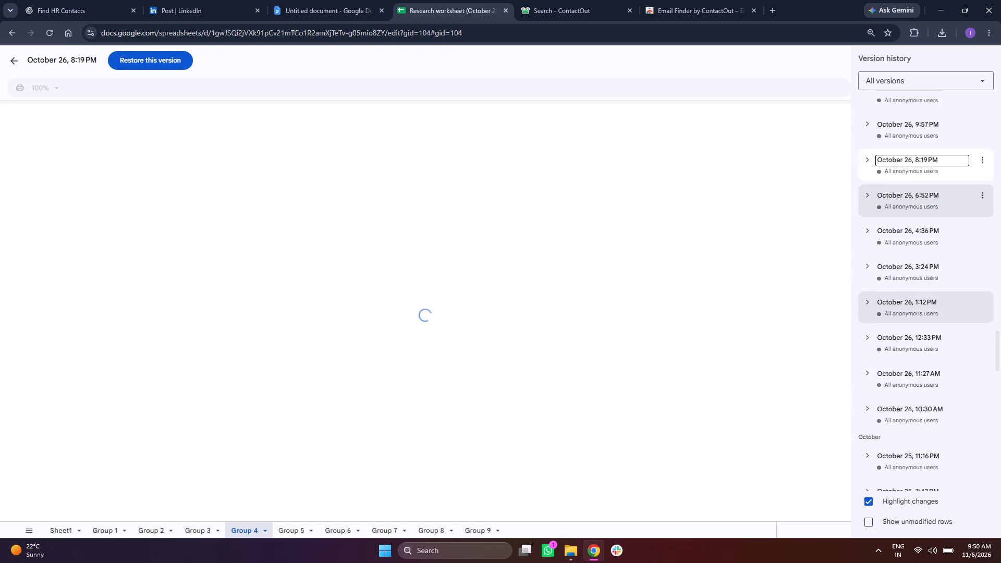
scroll(950, 142, "up", 1)
left_click(957, 239)
Check the October 27 versions from 6:41 AM onward for Group 4 changes, returning to the 7:00 PM version.
left_click(948, 192)
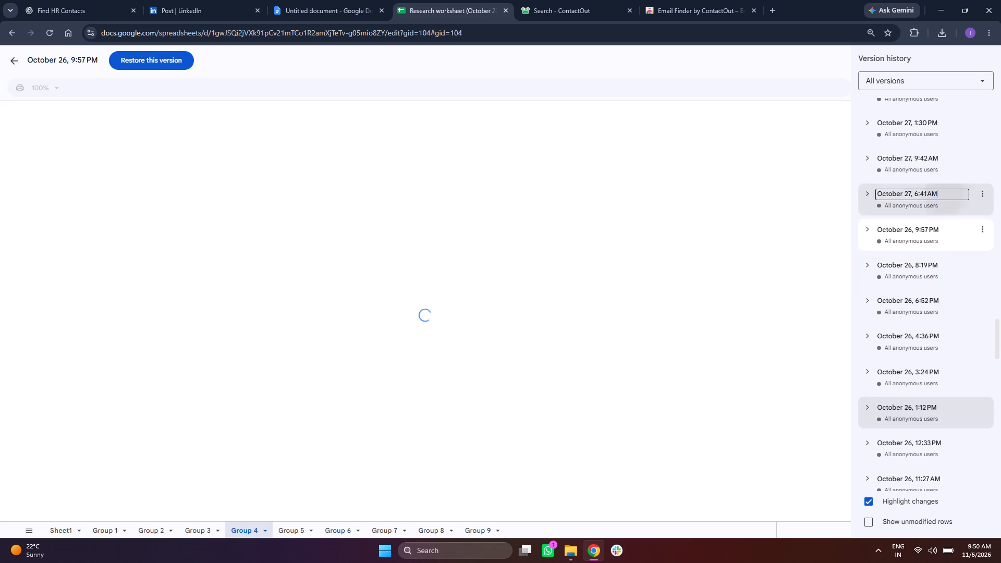
left_click(956, 166)
left_click(963, 129)
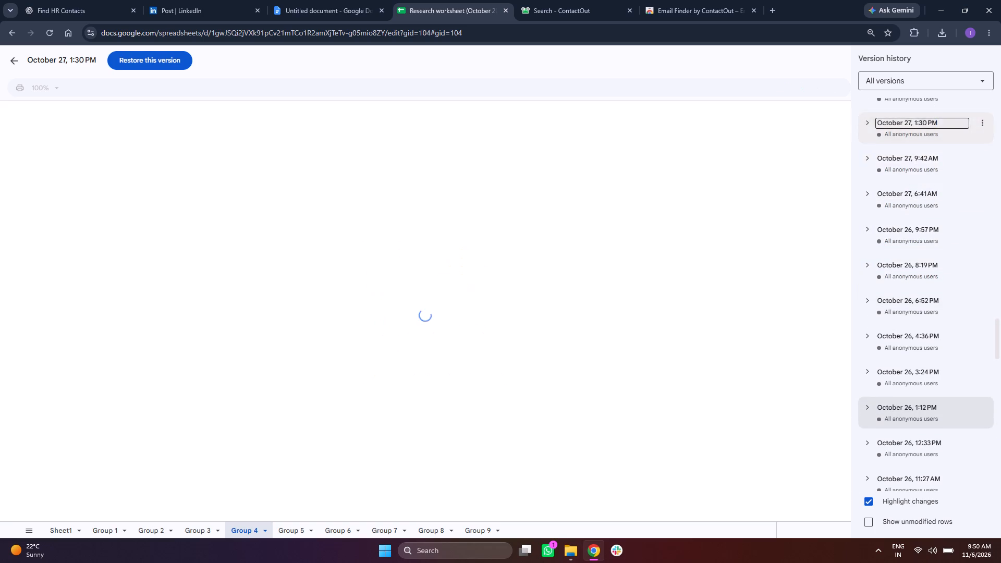
scroll(959, 132, "up", 3)
left_click(961, 250)
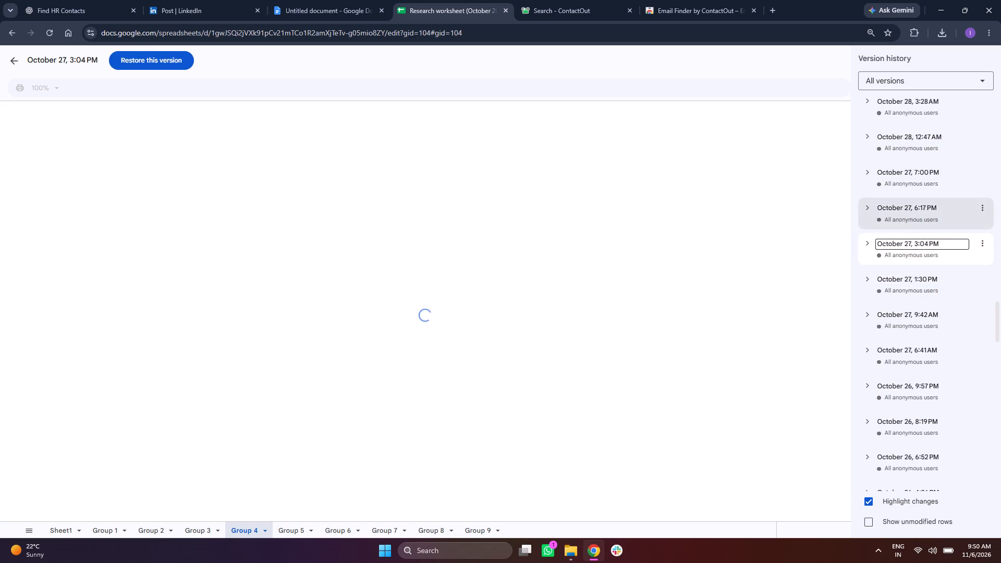
left_click(959, 213)
left_click(963, 182)
left_click(956, 150)
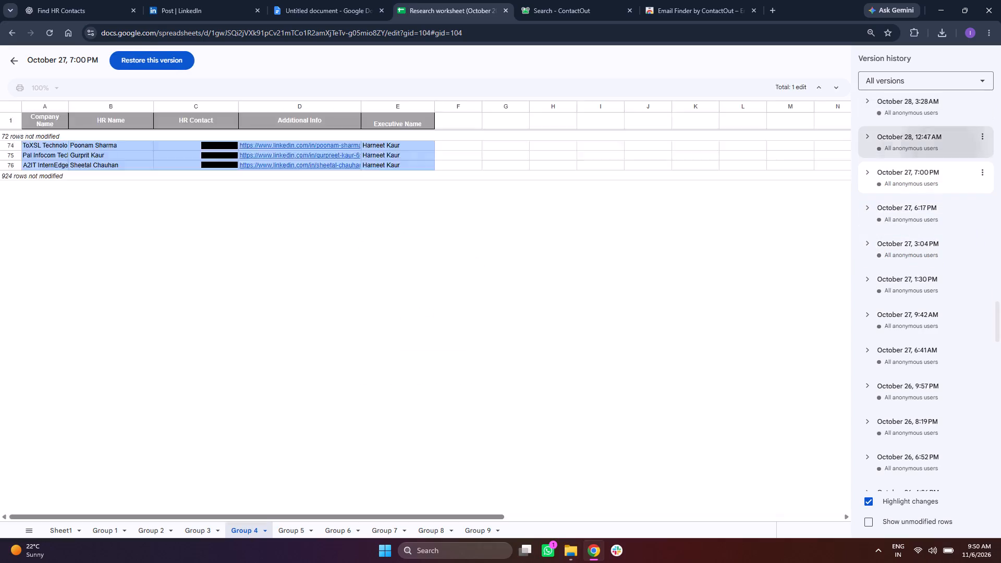
left_click(963, 176)
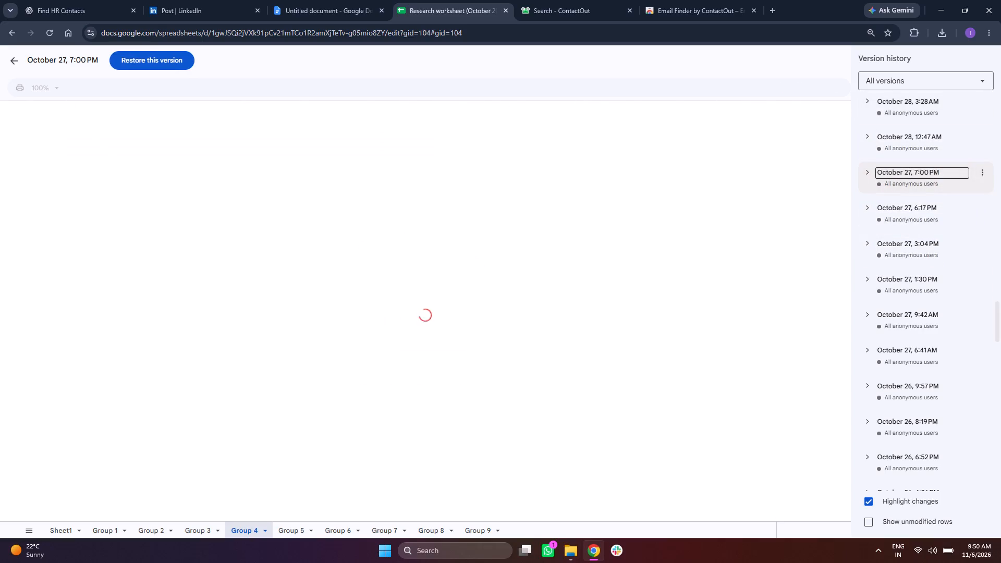
Preview the worksheet version from October 10, 2:39 PM.
scroll(962, 187, "down", 20)
scroll(962, 187, "down", 1)
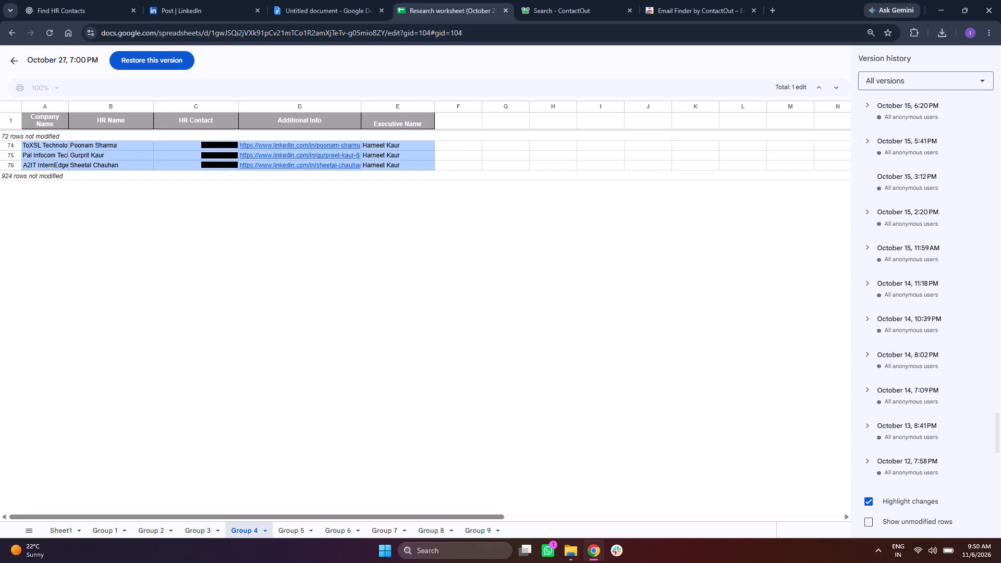
scroll(962, 187, "down", 20)
scroll(962, 187, "down", 2)
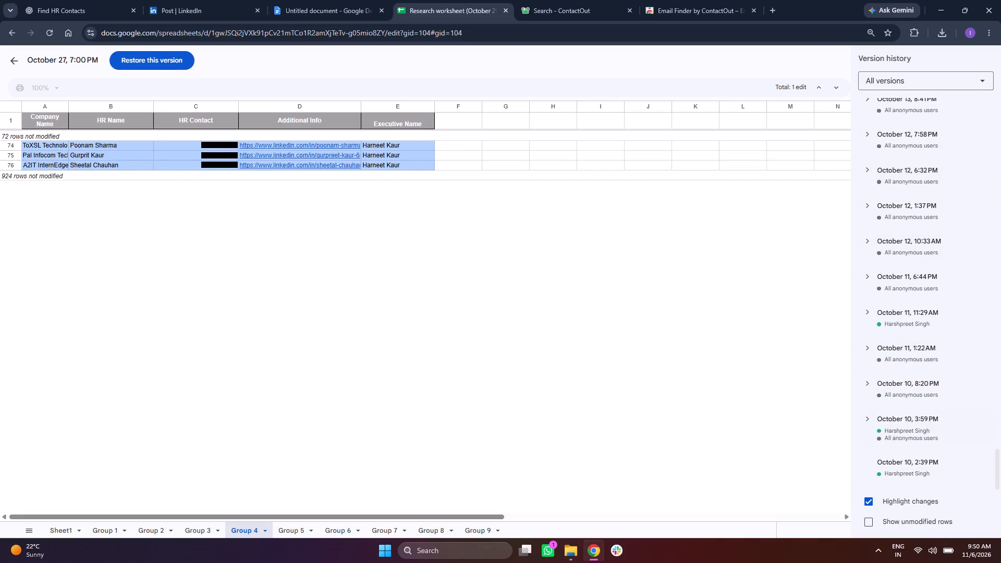
left_click(958, 466)
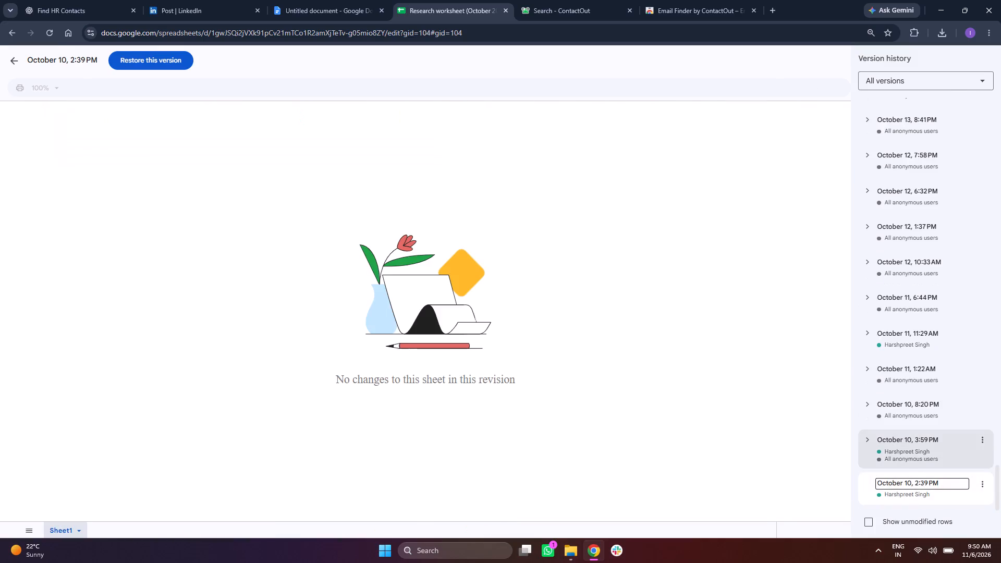
Check the worksheet versions from October 10, 3:59 PM through October 11, 11:29 AM and 6:44 PM to October 12, 10:33 AM.
left_click(958, 449)
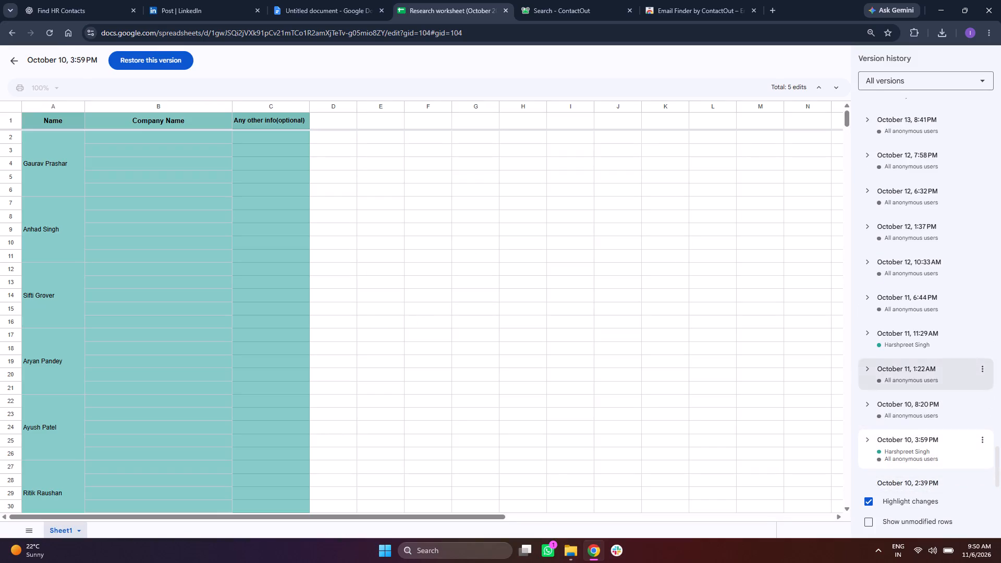
left_click(962, 345)
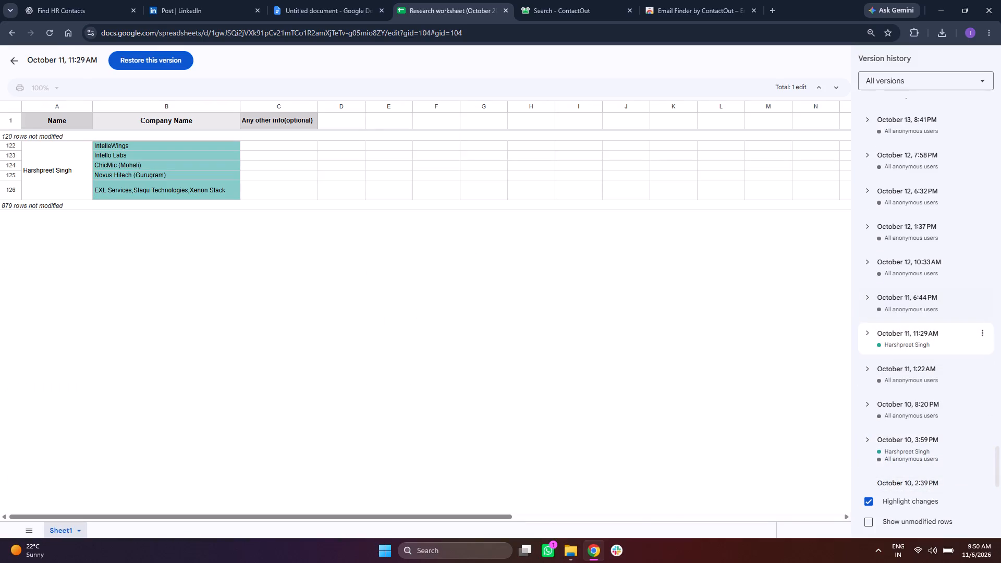
left_click(947, 286)
left_click(948, 296)
left_click(954, 264)
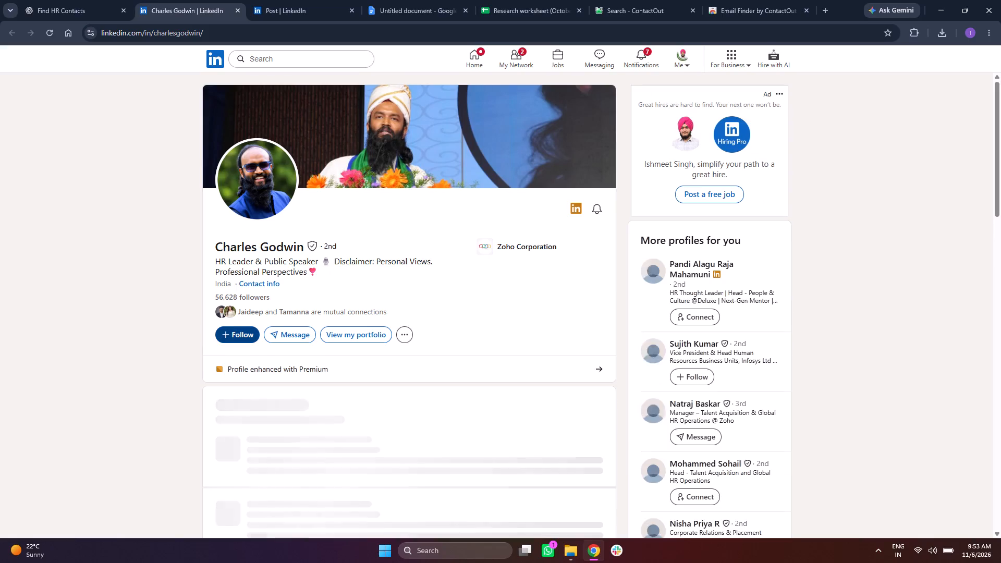
left_click(405, 328)
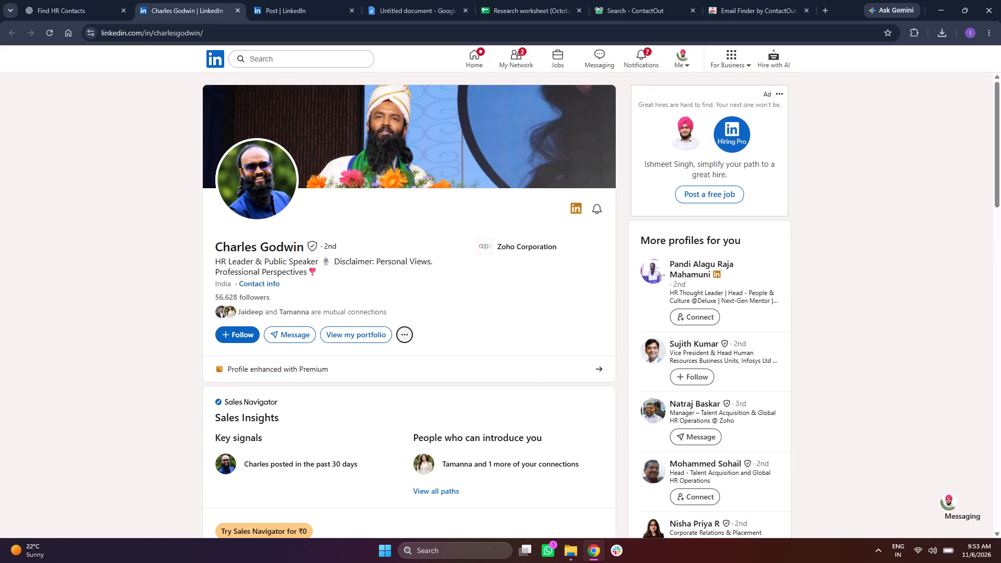
left_click(406, 419)
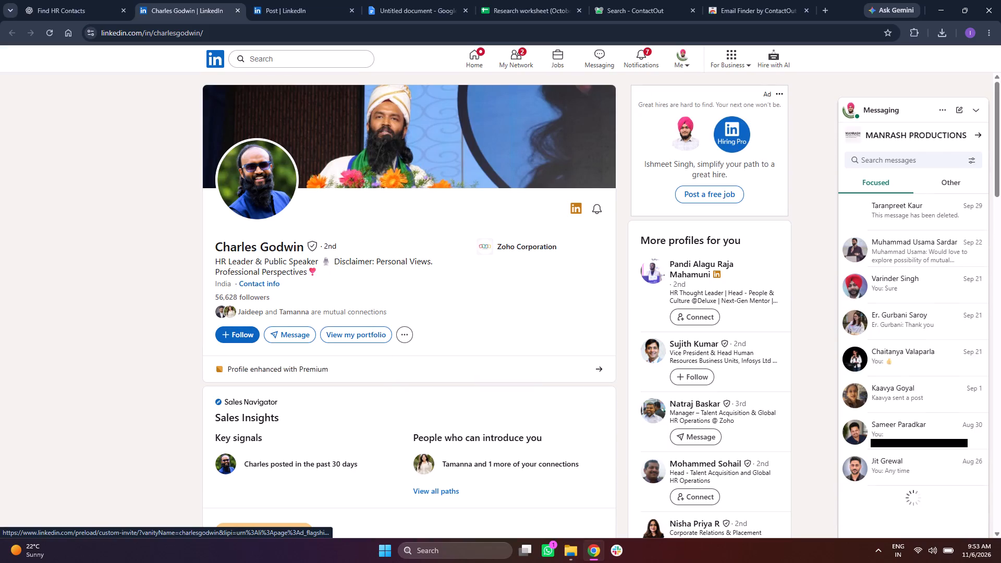
left_click(272, 287)
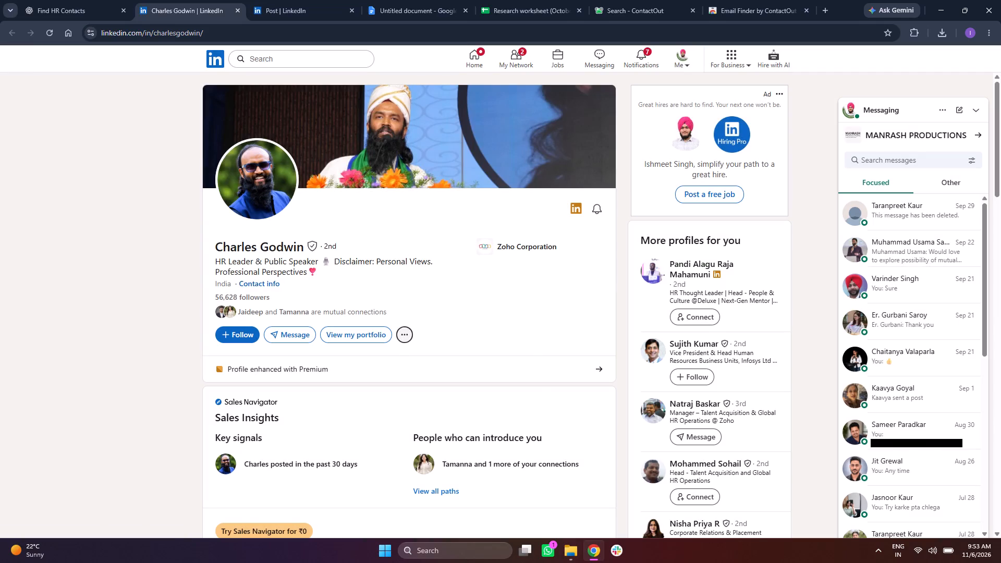
left_click(411, 326)
left_click(408, 334)
left_click(437, 421)
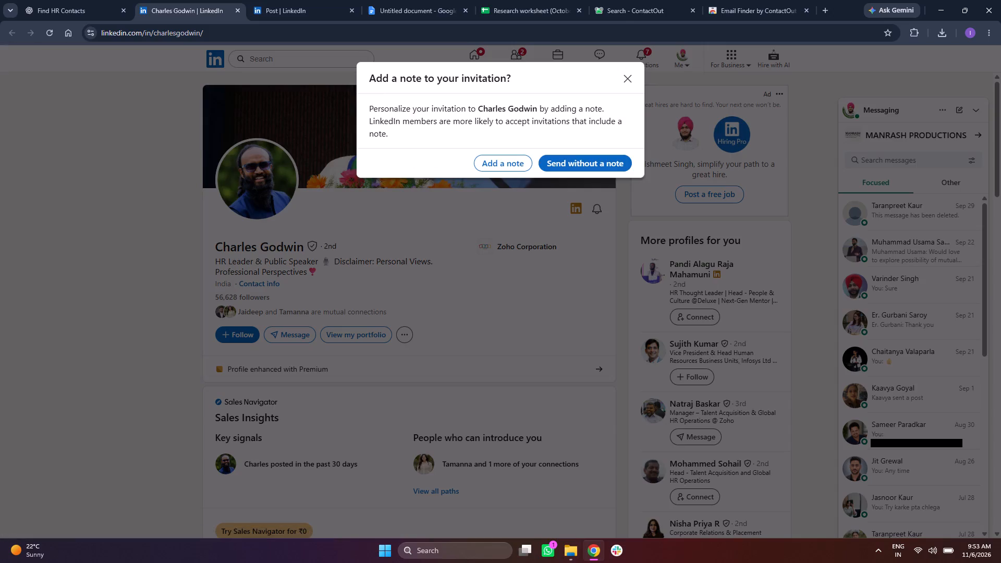
left_click(572, 162)
Look through the Zoho HR leader's LinkedIn profile, including the activity, experience, education and skills sections.
scroll(393, 289, "down", 12)
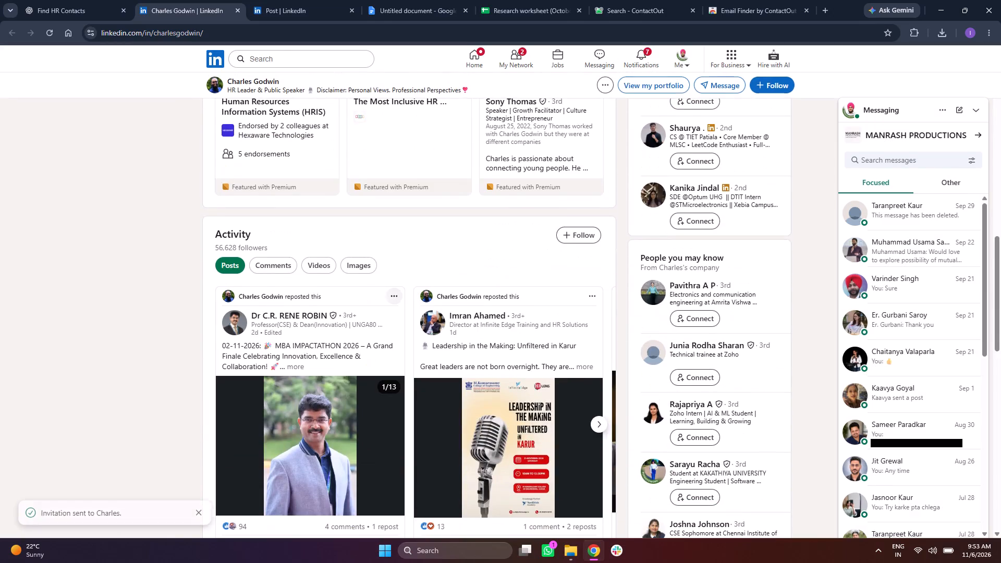
scroll(337, 335, "down", 8)
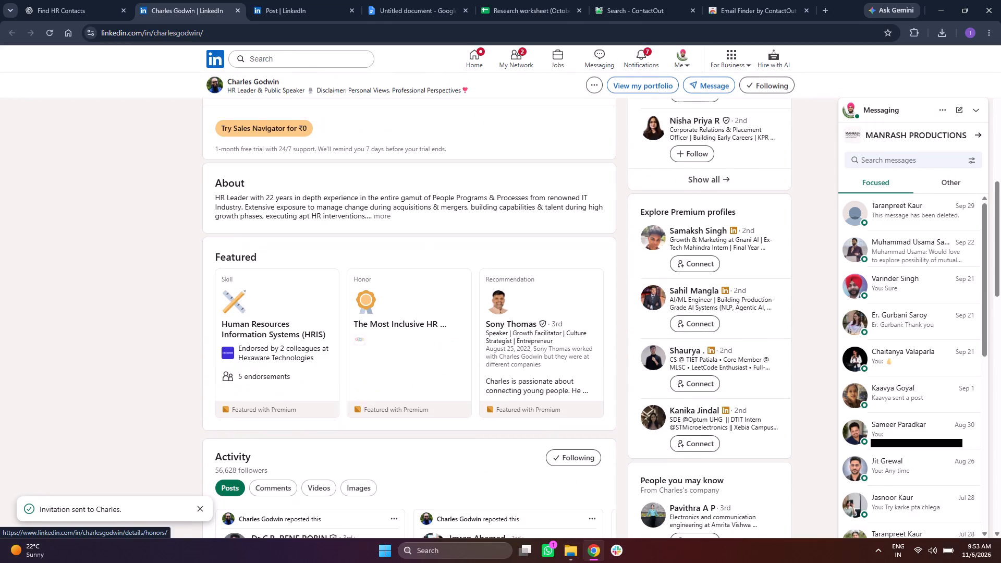
scroll(379, 316, "down", 5)
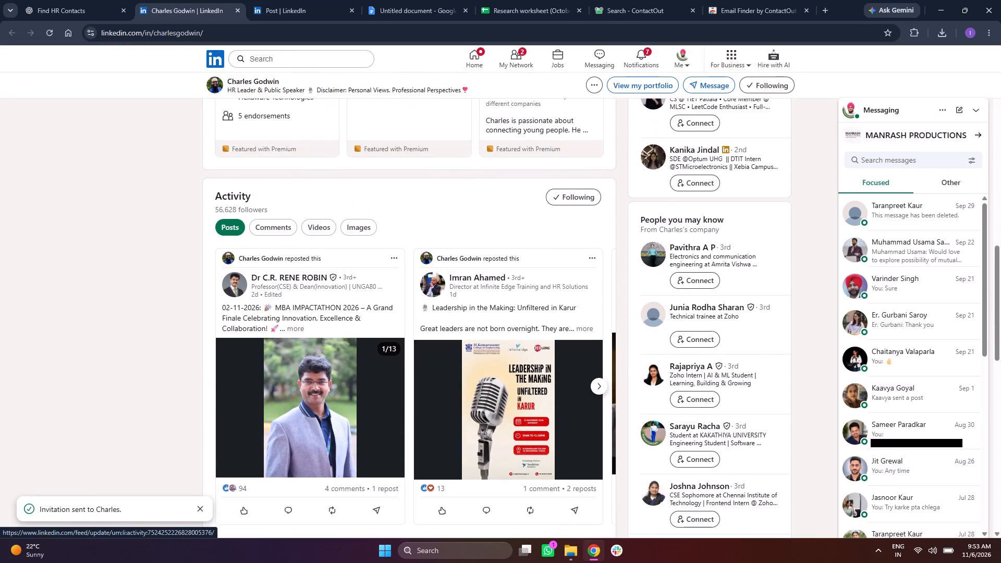
left_click(379, 316)
scroll(379, 316, "down", 6)
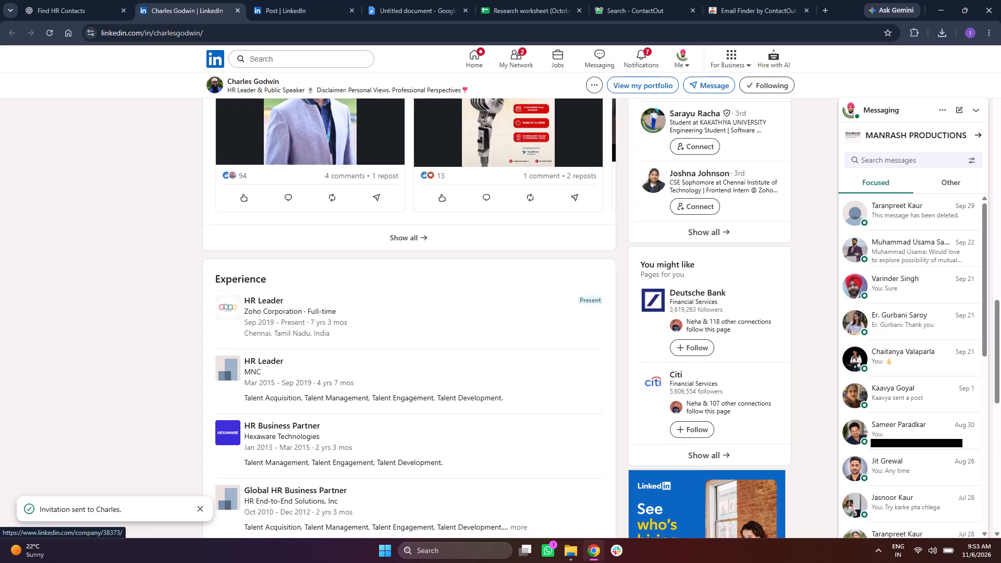
scroll(383, 315, "down", 11)
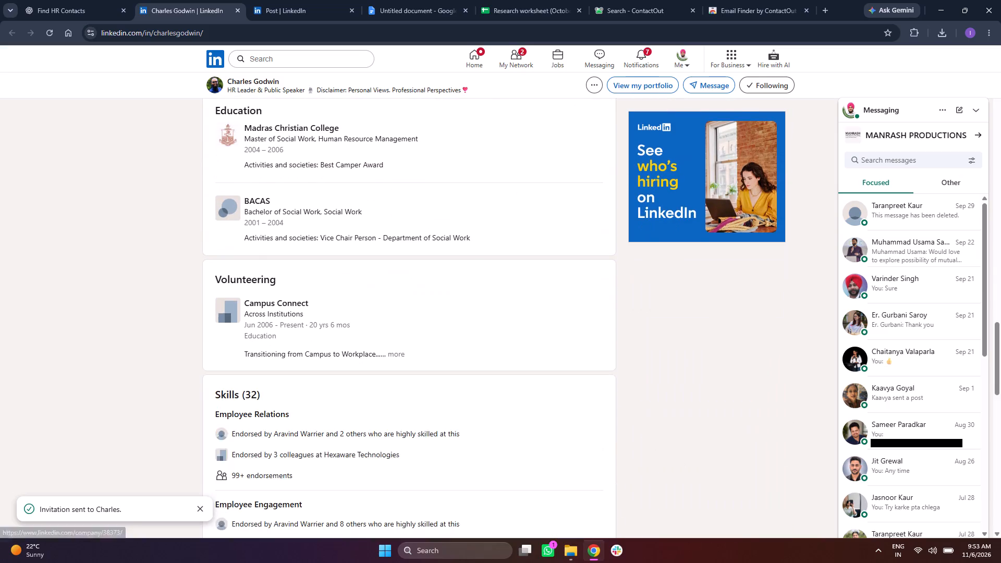
scroll(383, 315, "up", 8)
scroll(383, 315, "up", 20)
scroll(383, 315, "up", 5)
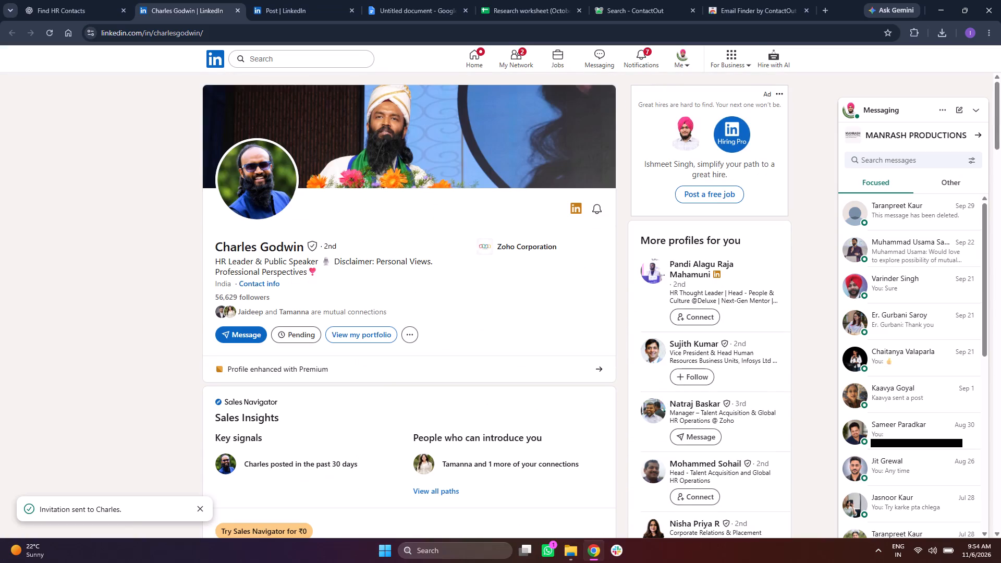
Search LinkedIn people for "zoho corporation HR".
left_click(265, 51)
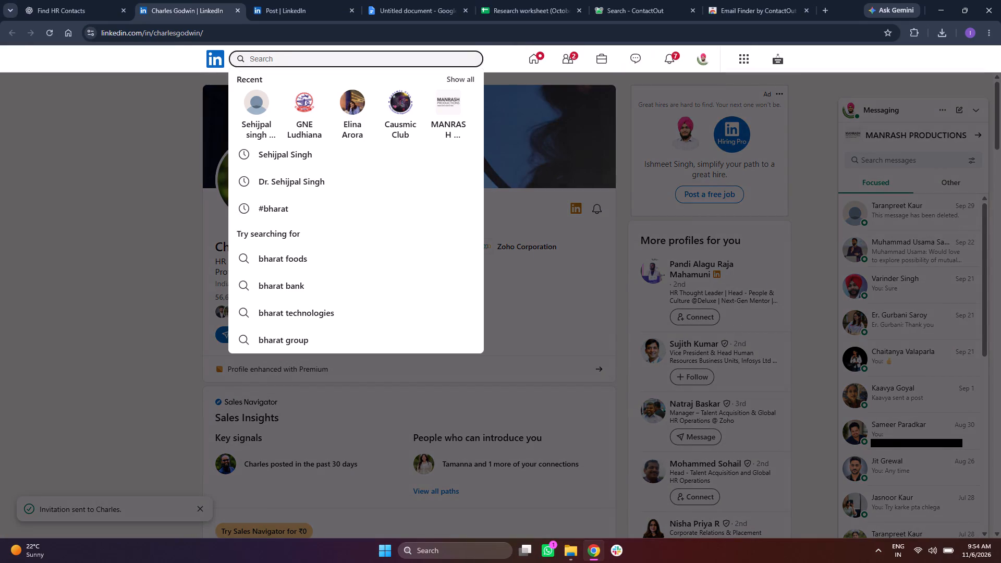
type("ZOHO")
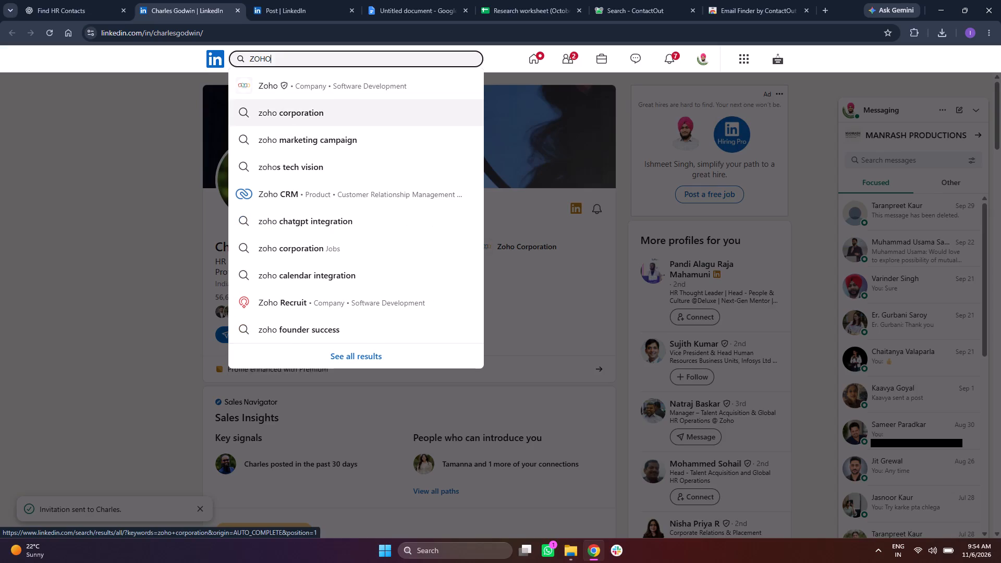
left_click(321, 108)
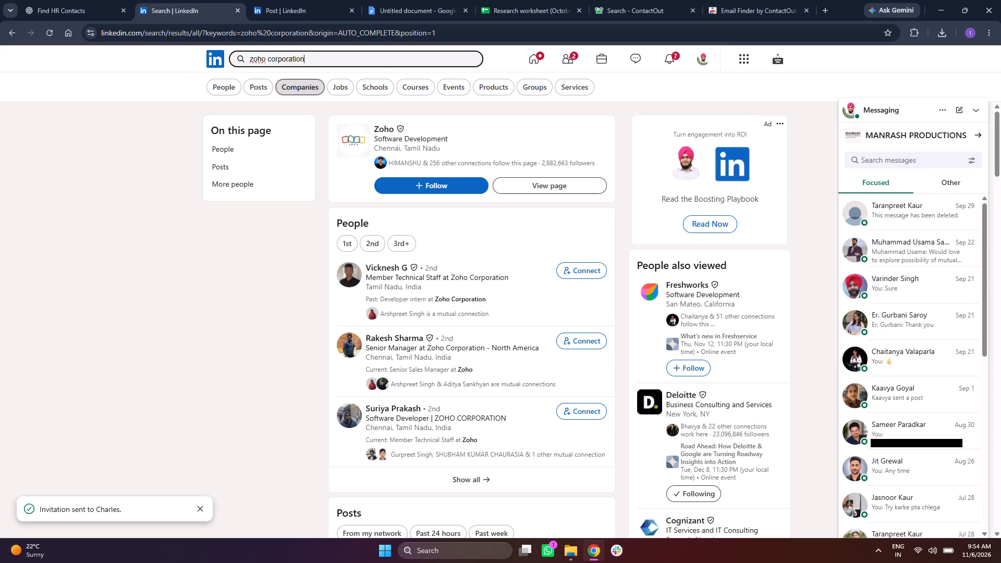
left_click(228, 88)
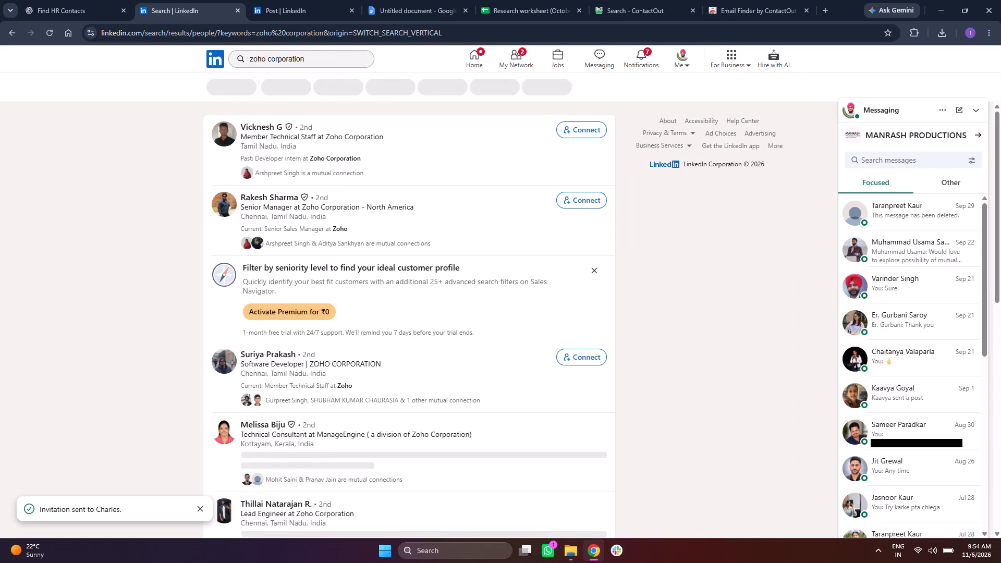
left_click(332, 60)
key("space")
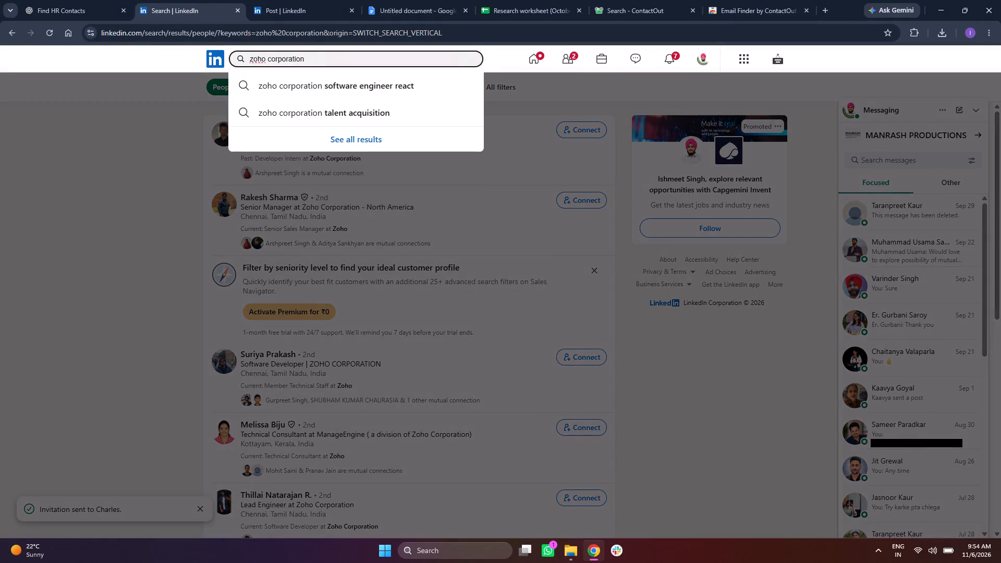
type("HR")
key("Return")
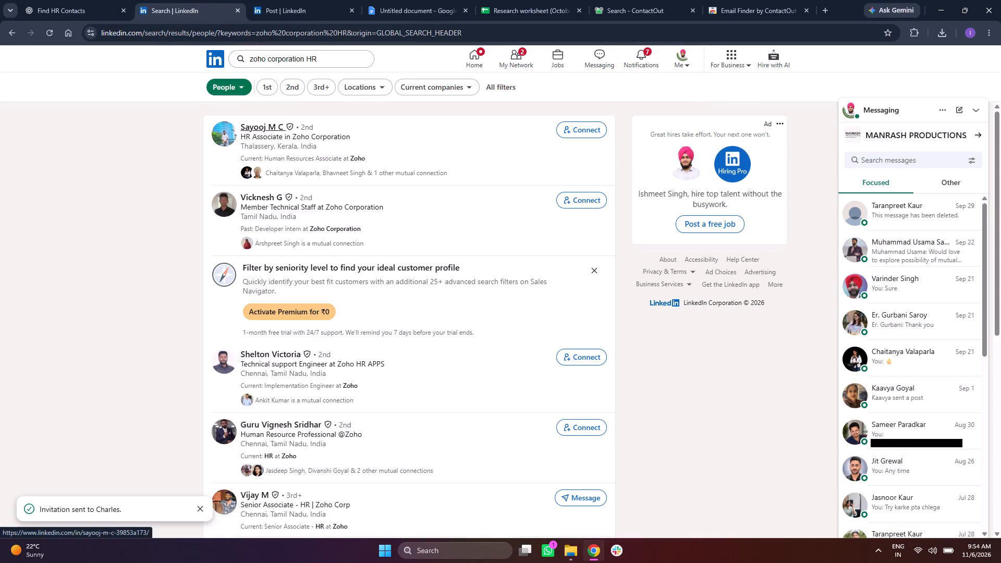
Send a connection invitation to the HR Associate in Zoho Corporation, the first person in the search results.
left_click(558, 126)
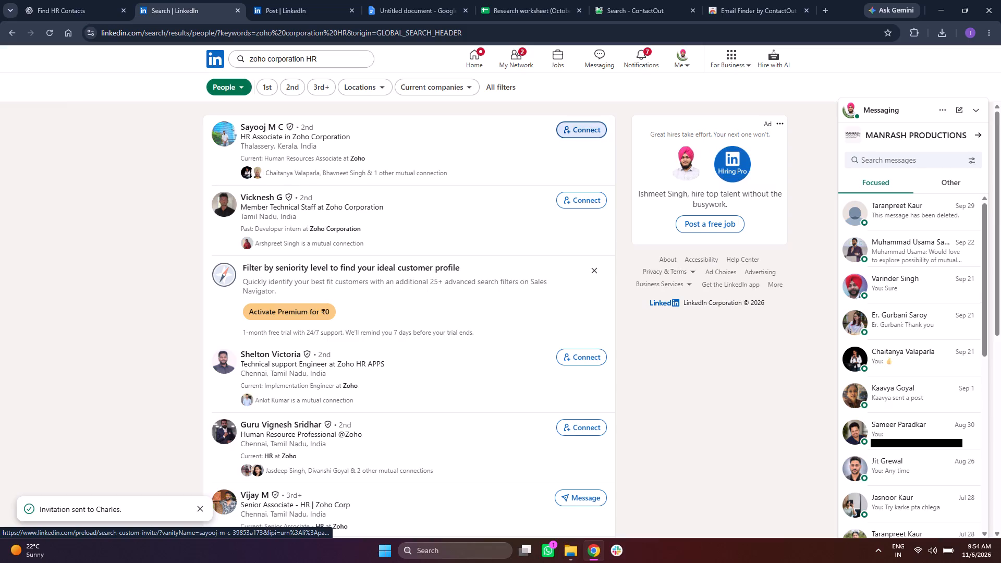
left_click(561, 148)
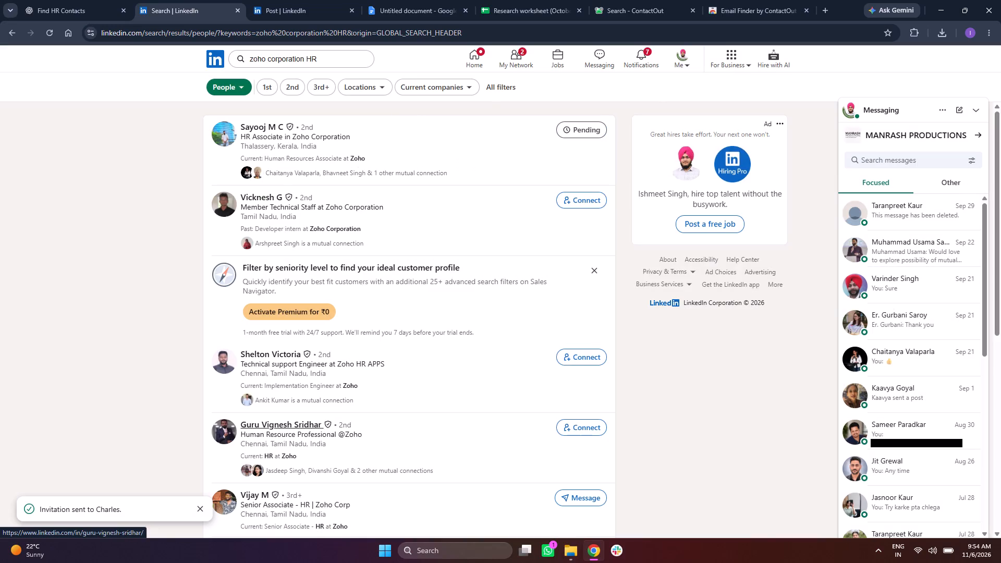
Open the profile of the Chennai-based Human Resource Professional at Zoho, check the contact info and send a connection invitation without a note.
left_click(291, 426)
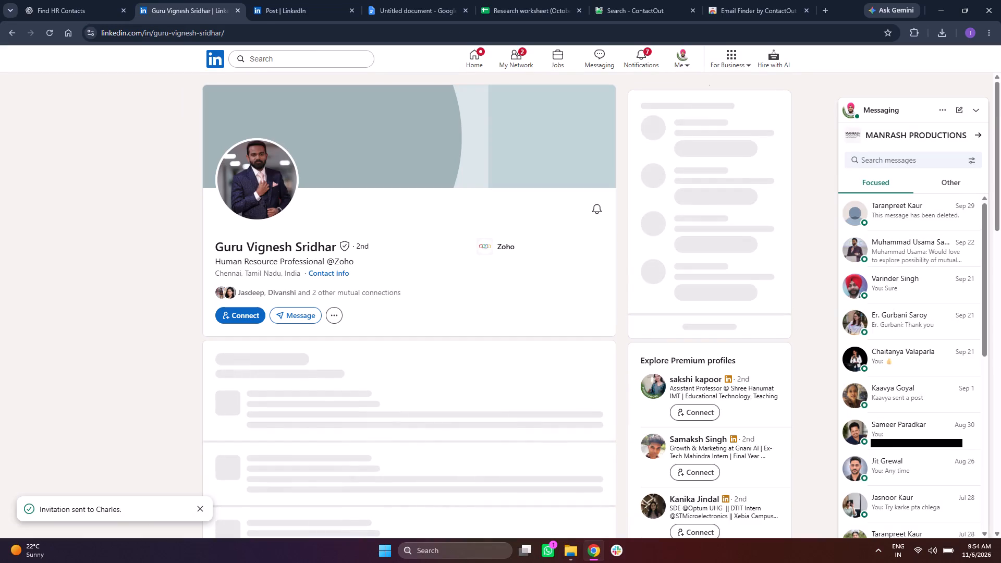
left_click(323, 276)
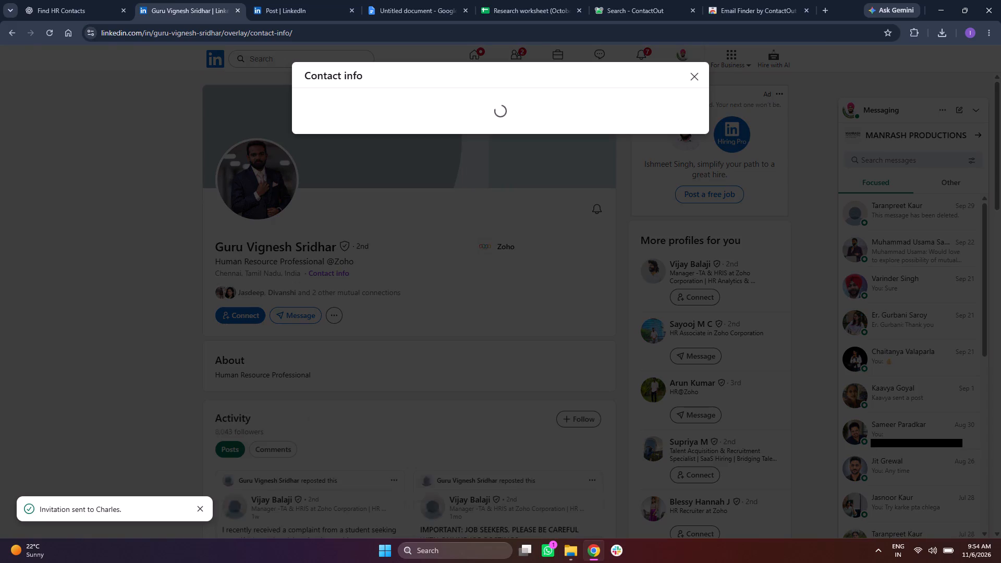
left_click(250, 312)
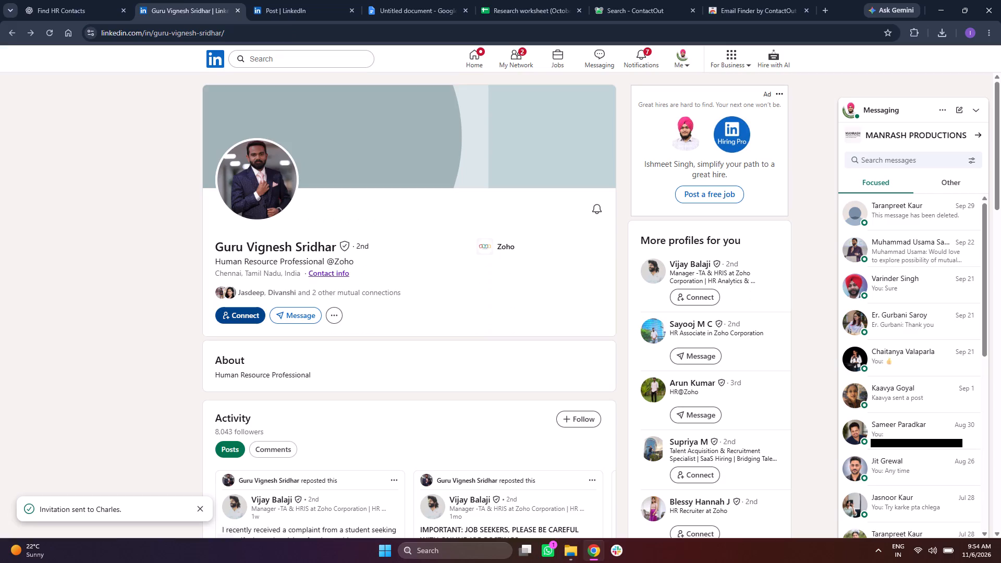
left_click(251, 313)
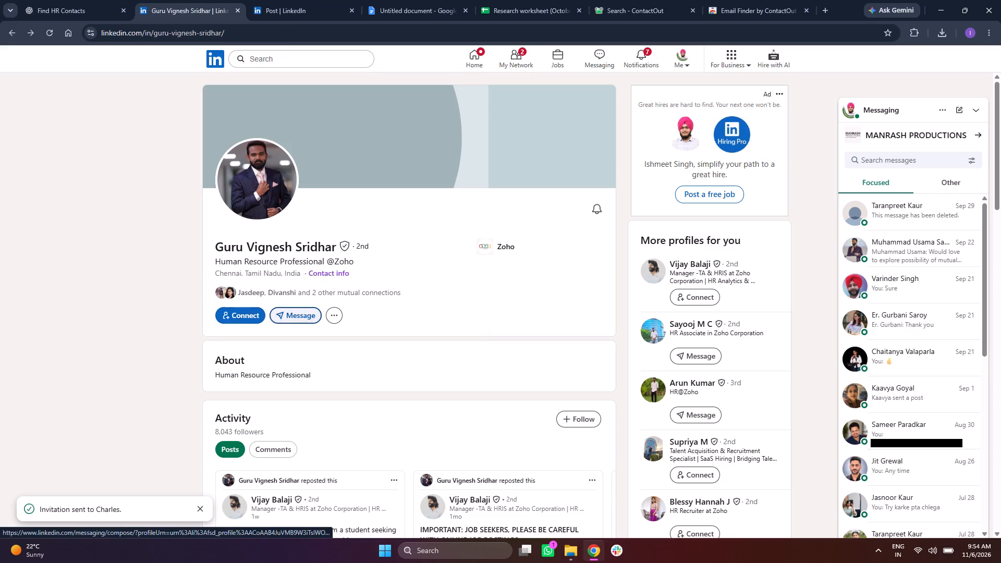
left_click(596, 160)
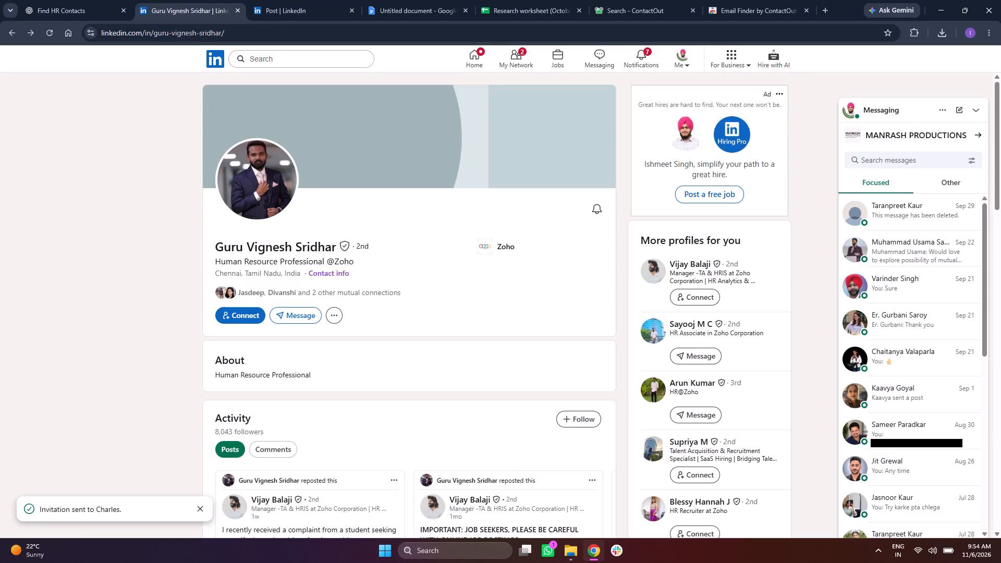
left_click(330, 311)
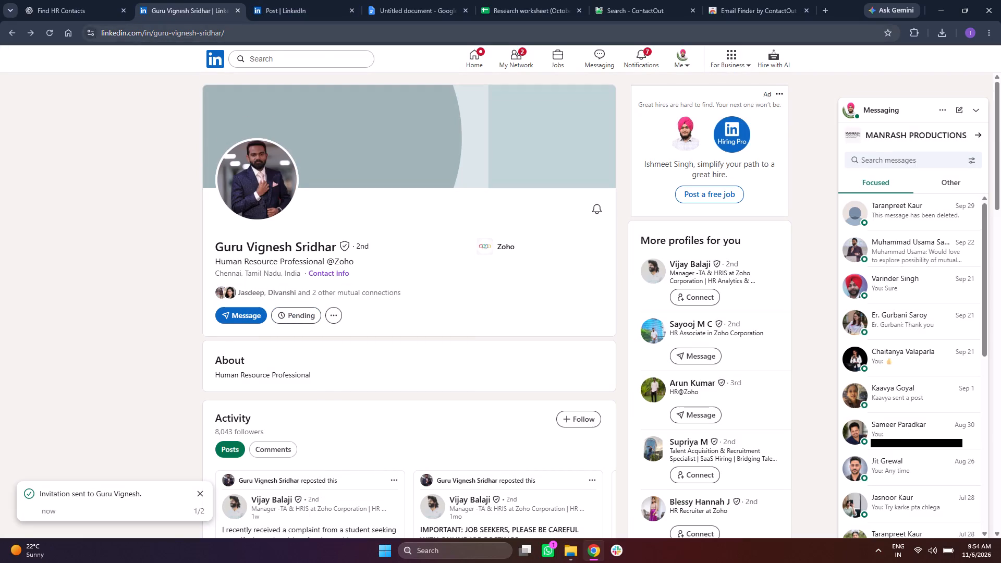
Copy the Zoho Human Resource Professional's name from the LinkedIn profile into the second Zoho cooperation HR Name cell in Group 4.
left_click(43, 0)
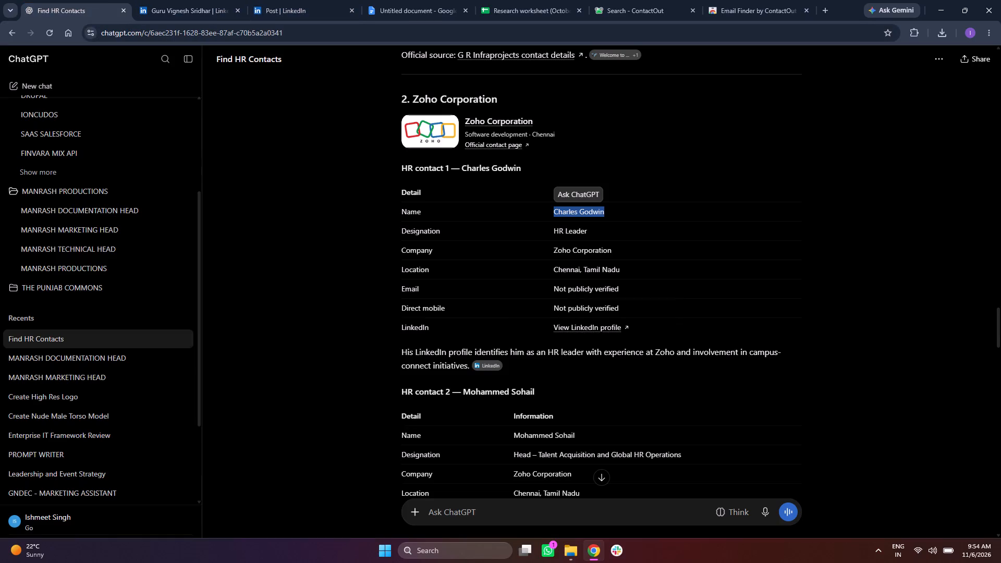
left_click(289, 8)
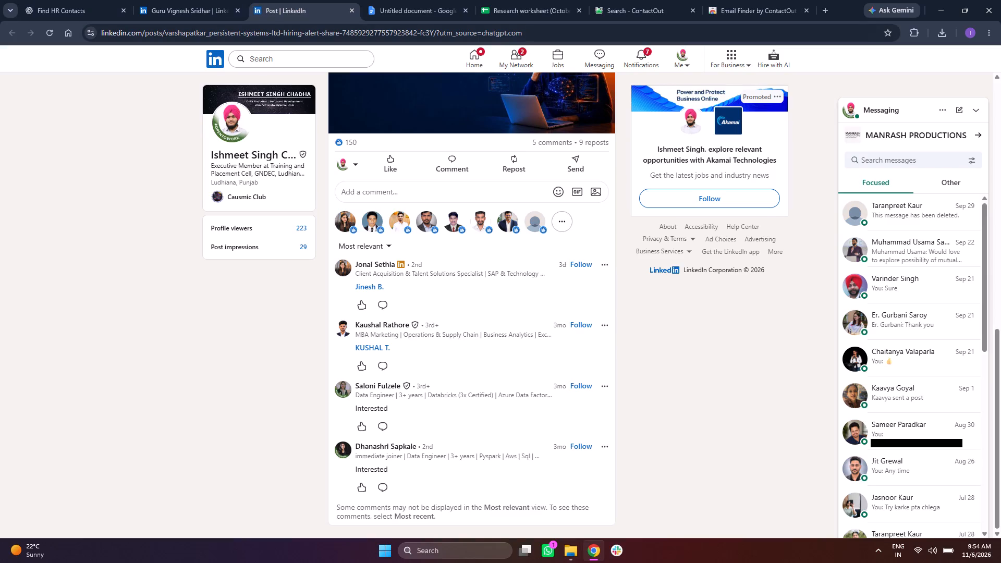
left_click(198, 0)
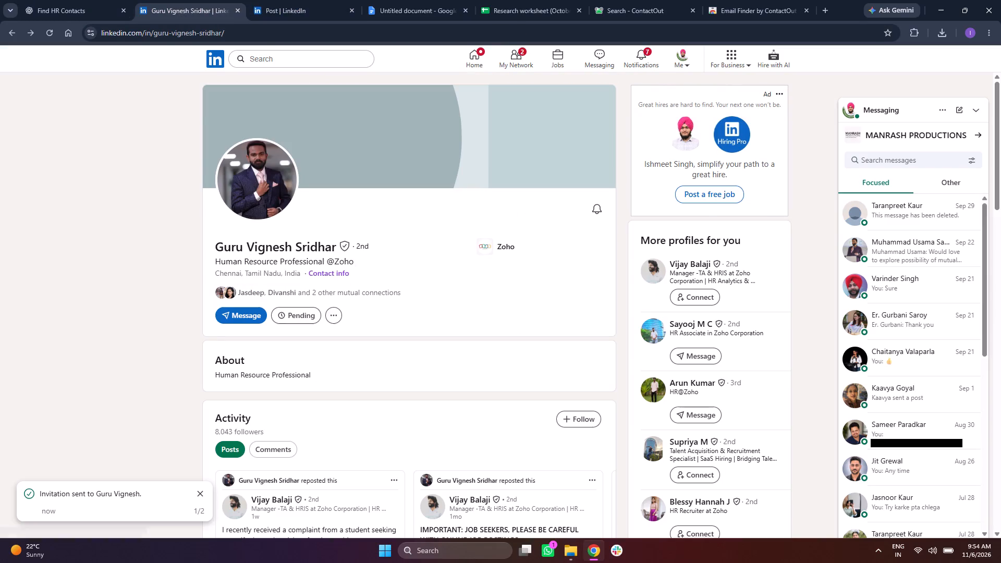
left_click_drag(209, 247, 333, 247)
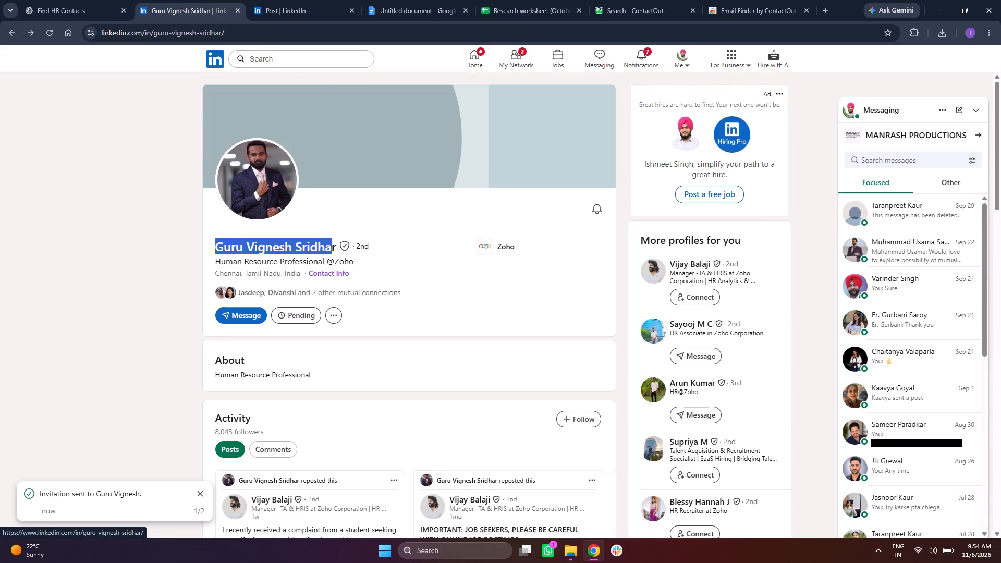
left_click_drag(333, 247, 334, 248)
key("ctrl+c")
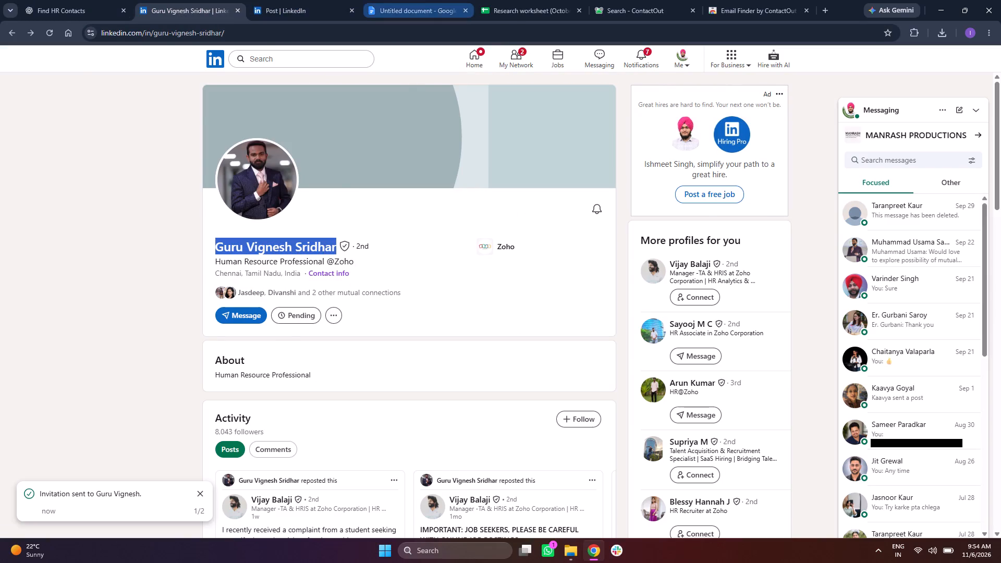
left_click(496, 0)
left_click(92, 319)
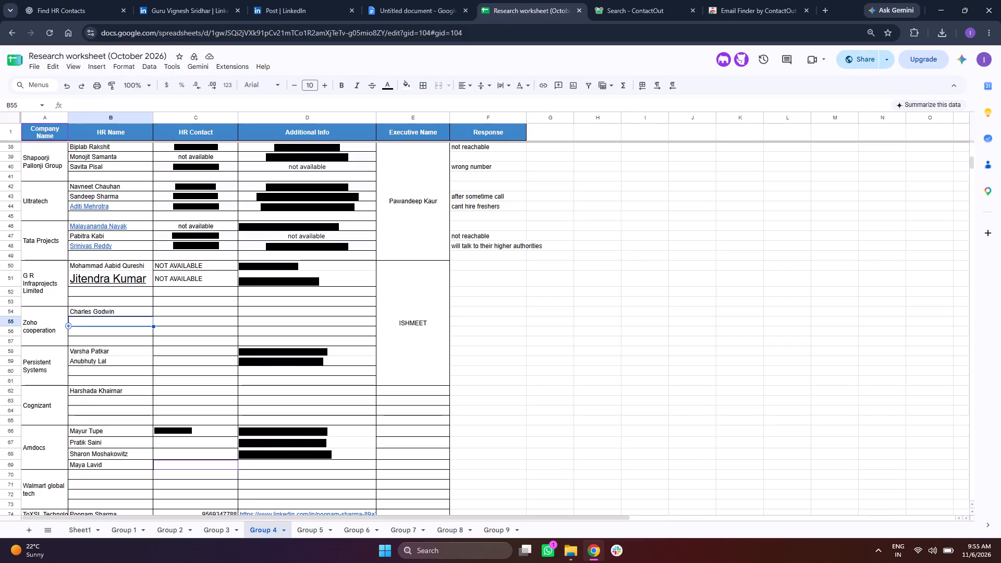
key("ctrl+v")
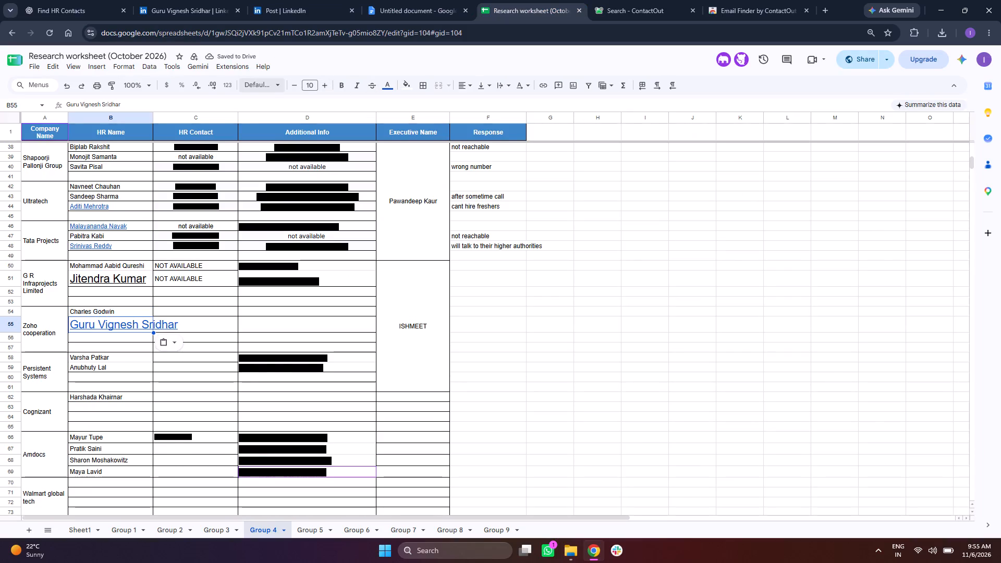
Set the text colour of the second Zoho cooperation HR name to black.
left_click(392, 87)
left_click(389, 118)
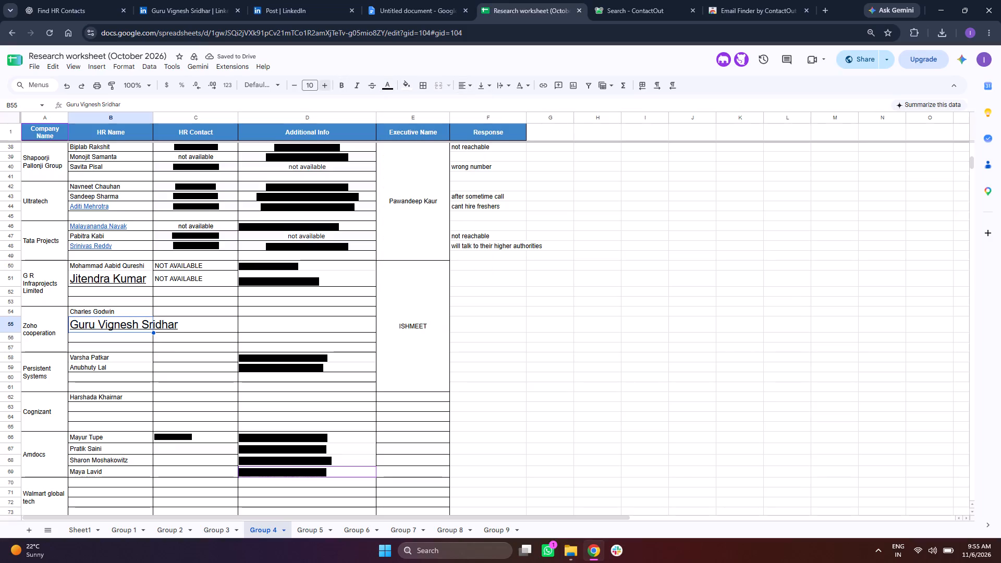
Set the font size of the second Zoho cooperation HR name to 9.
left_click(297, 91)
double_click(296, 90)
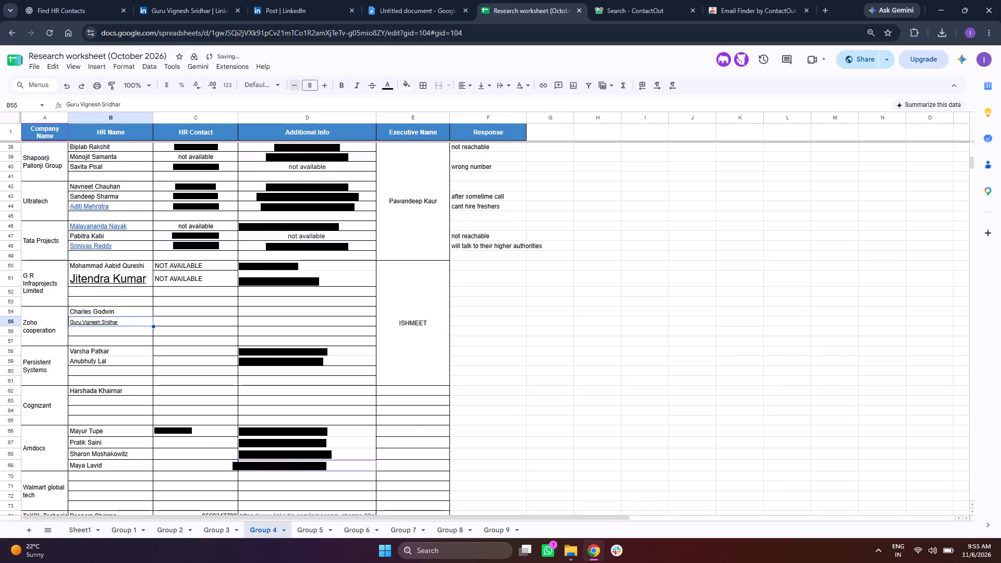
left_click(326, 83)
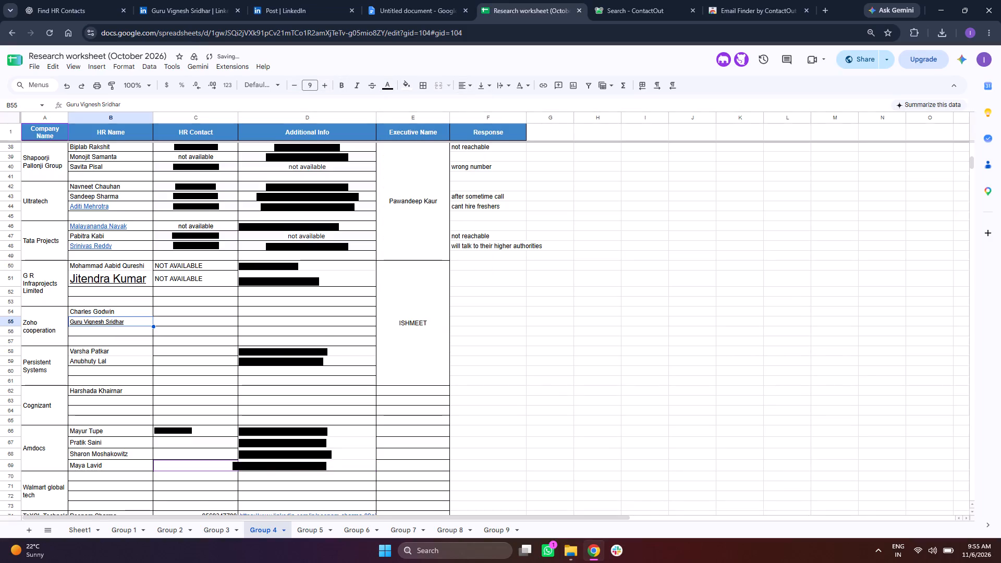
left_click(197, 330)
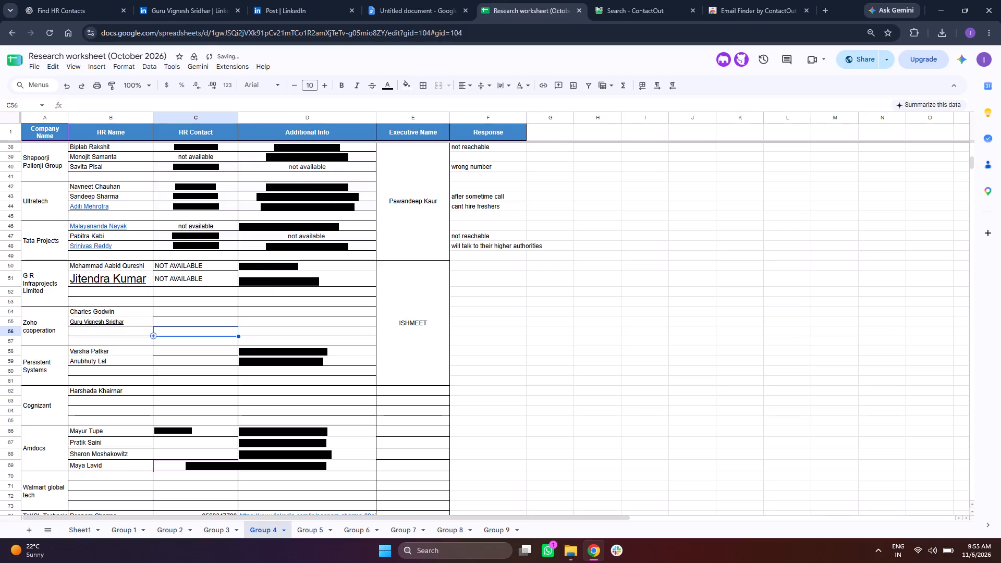
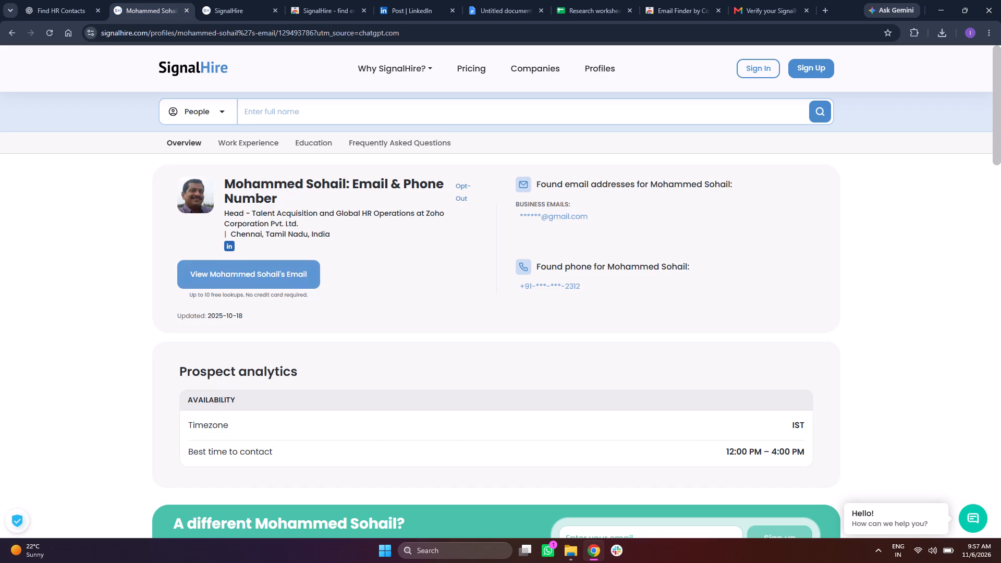
Reload the SignalHire profile of Zoho's Head of Talent Acquisition and reveal his contact details.
left_click(46, 28)
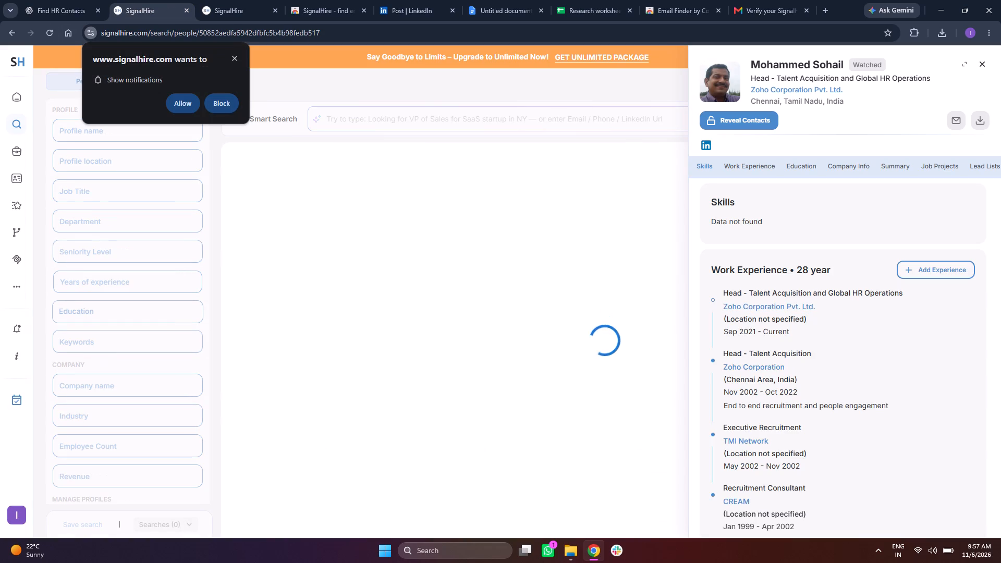
left_click(231, 56)
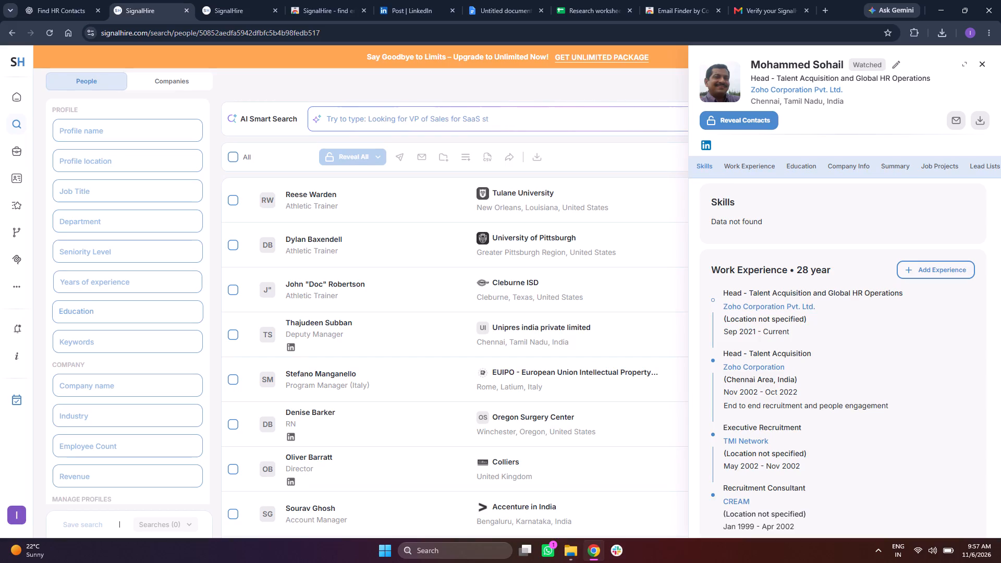
left_click(822, 77)
left_click(752, 122)
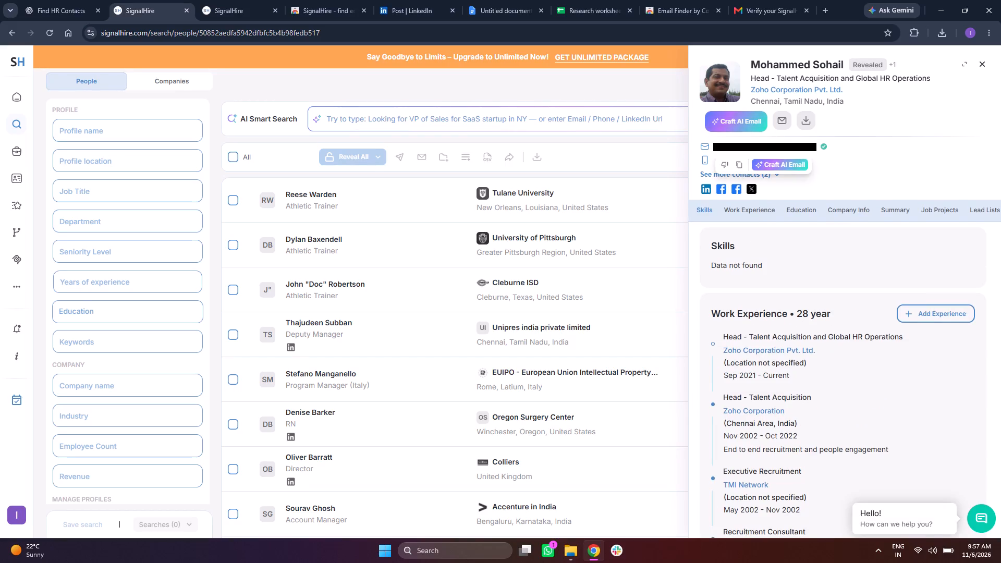
Copy the revealed email address from SignalHire into the Additional Info cell of the first Zoho cooperation row in Group 4.
left_click_drag(815, 146, 716, 139)
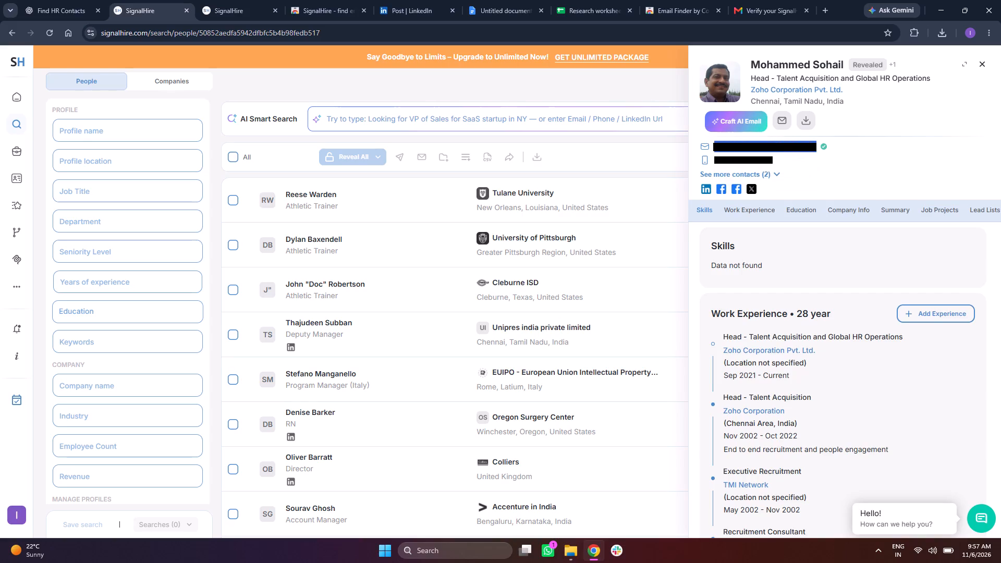
key("ctrl+c")
left_click(53, 3)
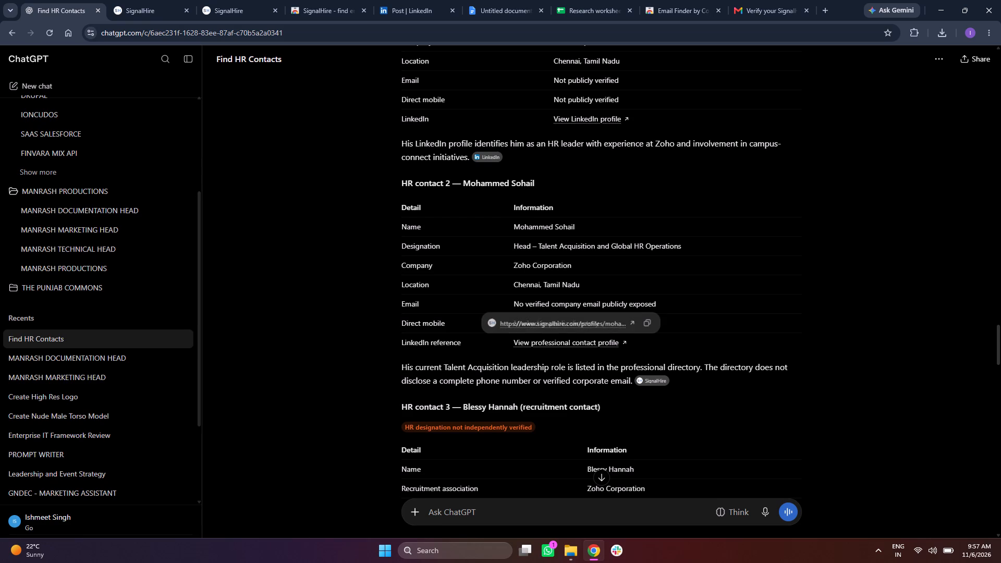
left_click(567, 3)
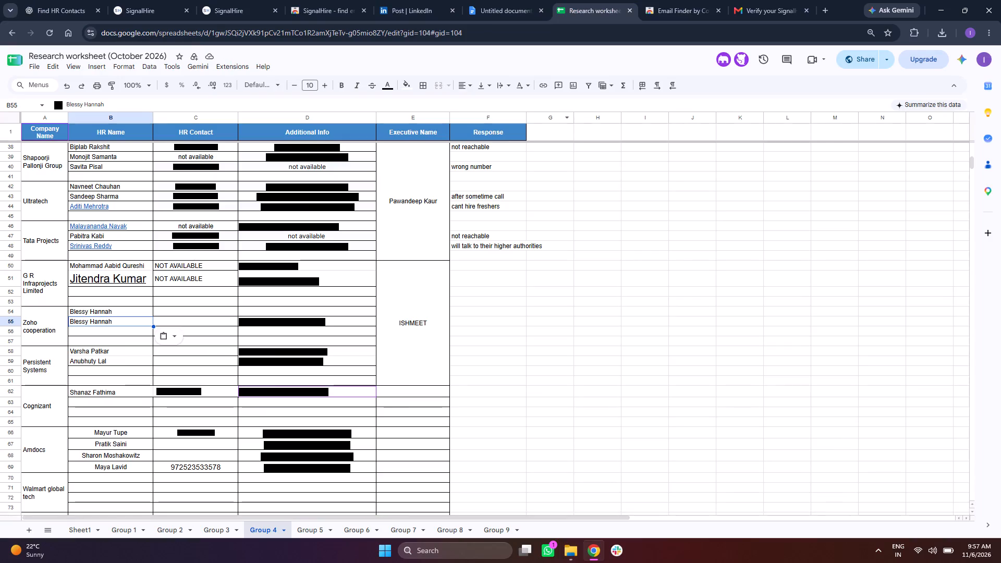
left_click(113, 314)
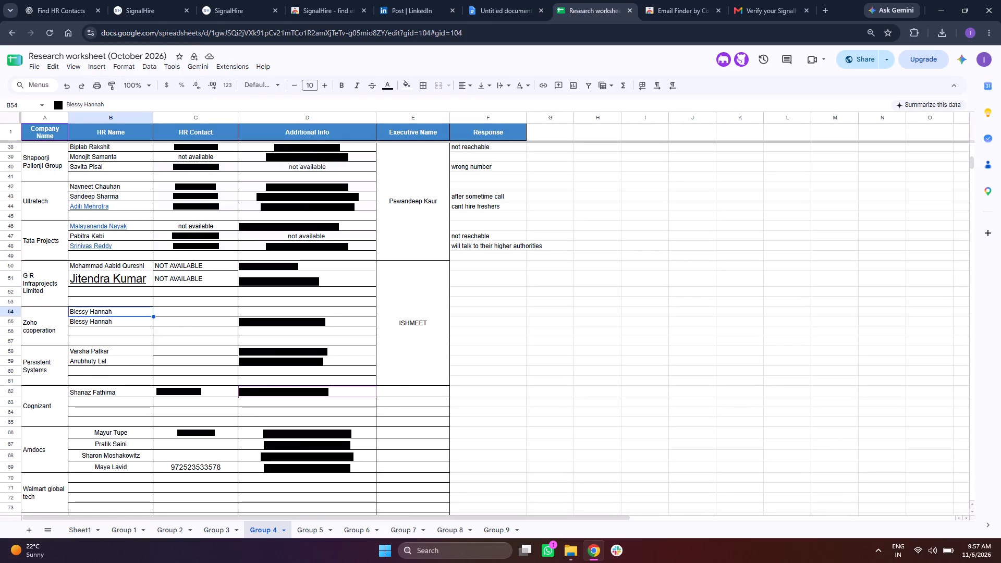
key("ctrl+v")
key("ctrl+z")
left_click(296, 309)
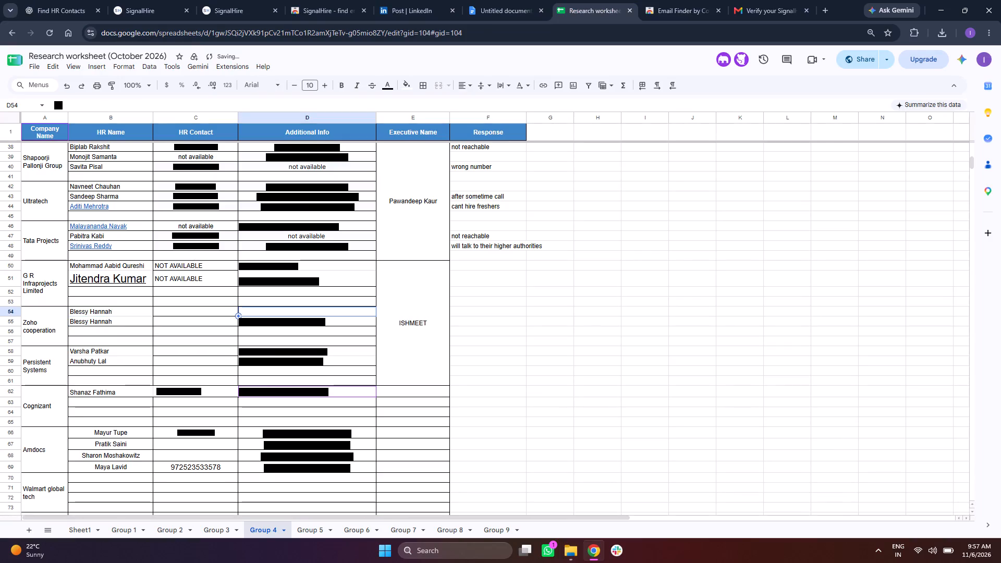
key("ctrl+v")
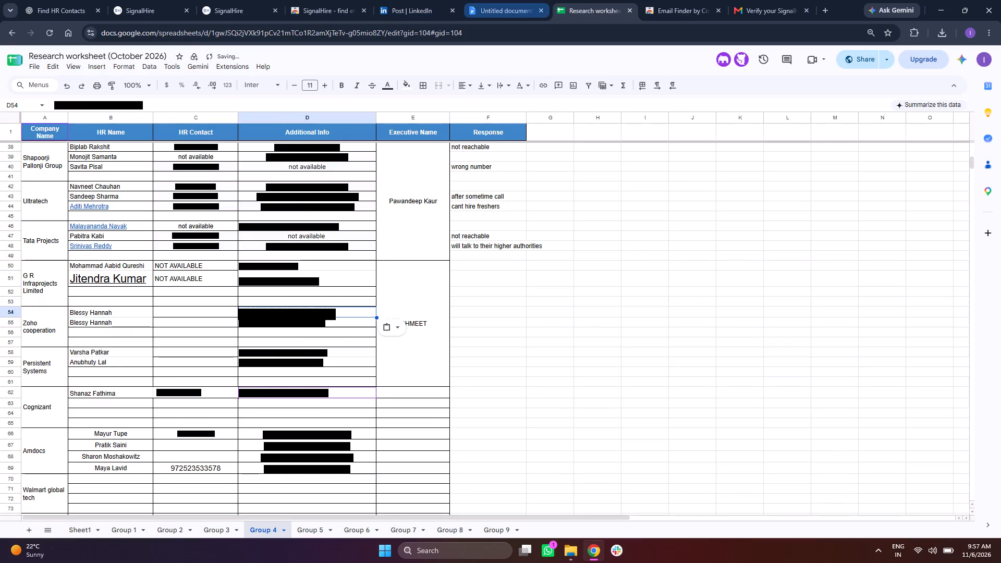
Copy the revealed phone number from SignalHire into the HR Contact cell of the first Zoho cooperation row.
left_click(258, 0)
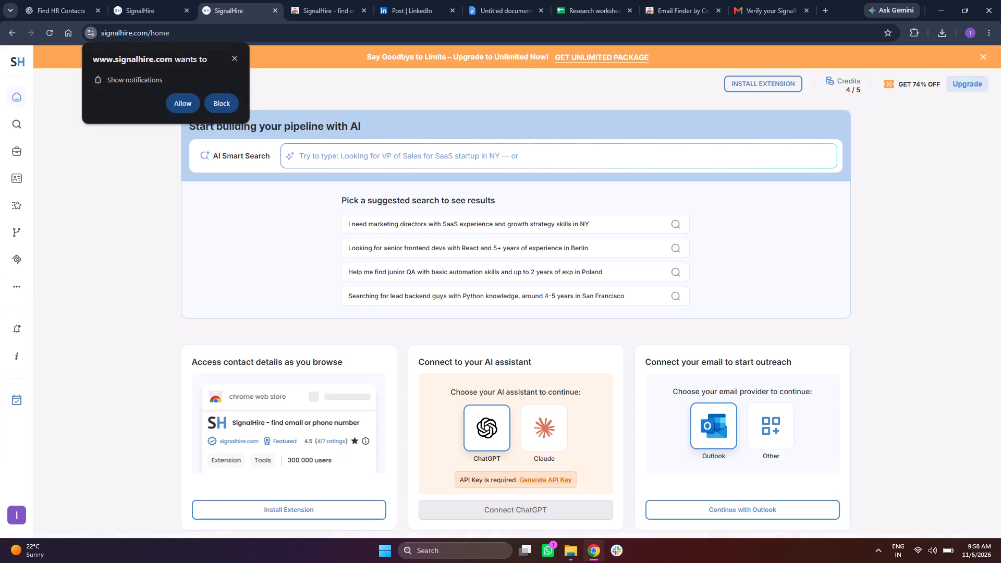
left_click(142, 0)
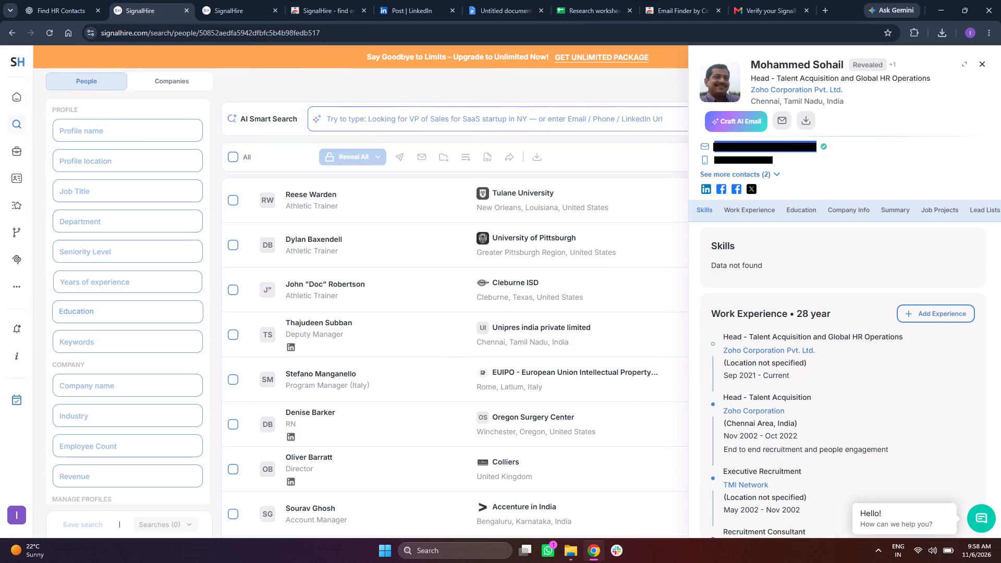
left_click(837, 161)
left_click_drag(789, 158, 786, 158)
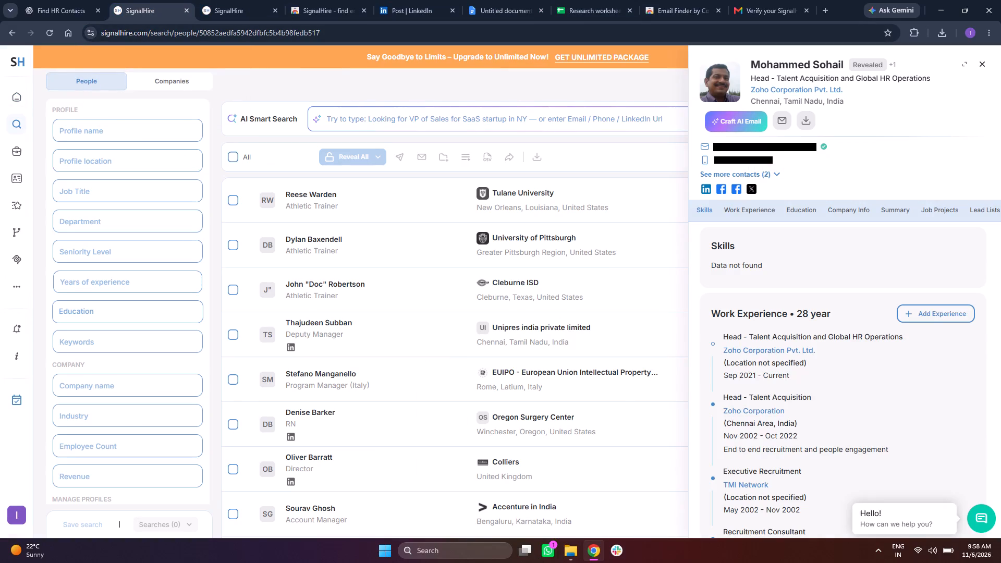
left_click_drag(786, 158, 729, 162)
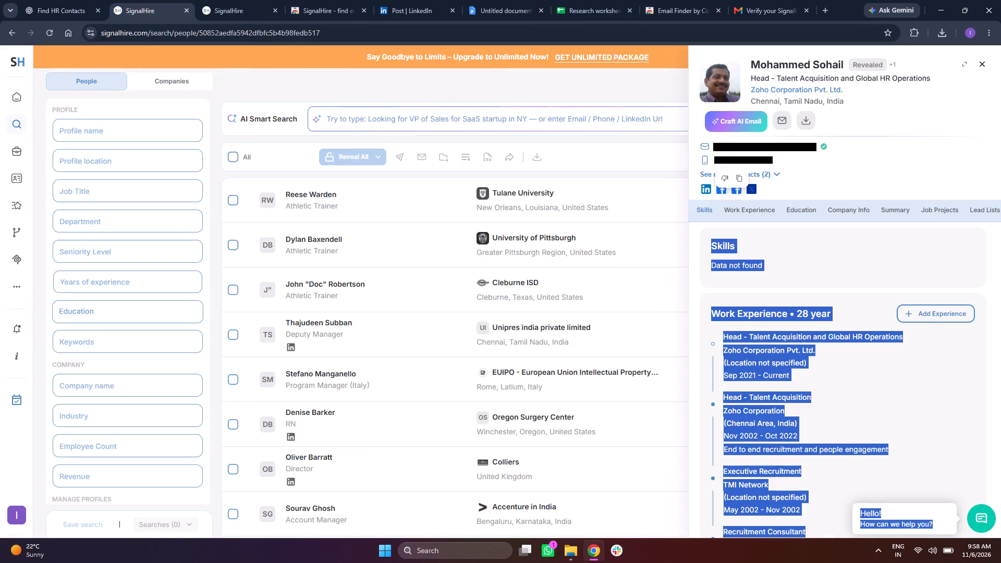
left_click_drag(729, 162, 729, 154)
key("ctrl+c")
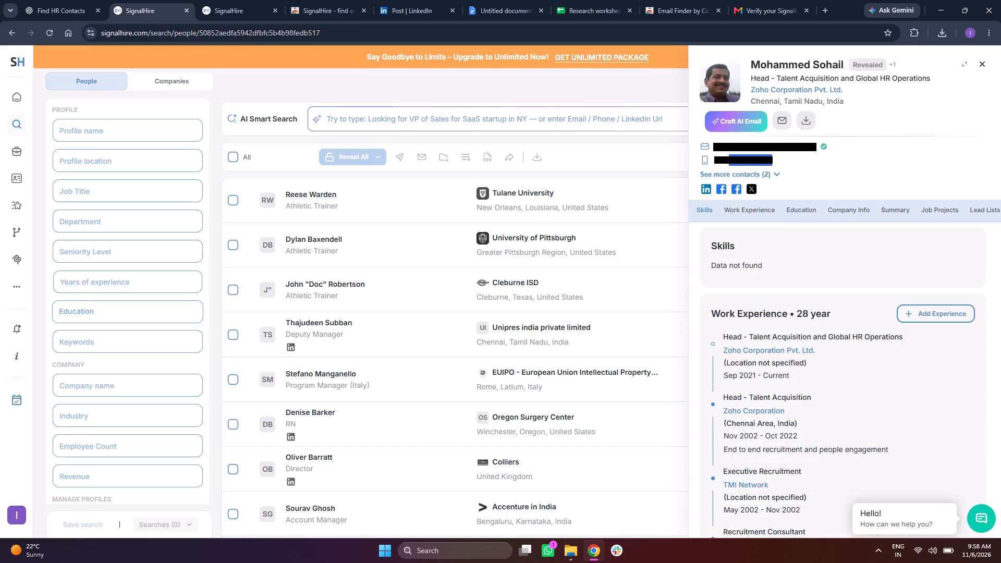
left_click(62, 0)
left_click(606, 0)
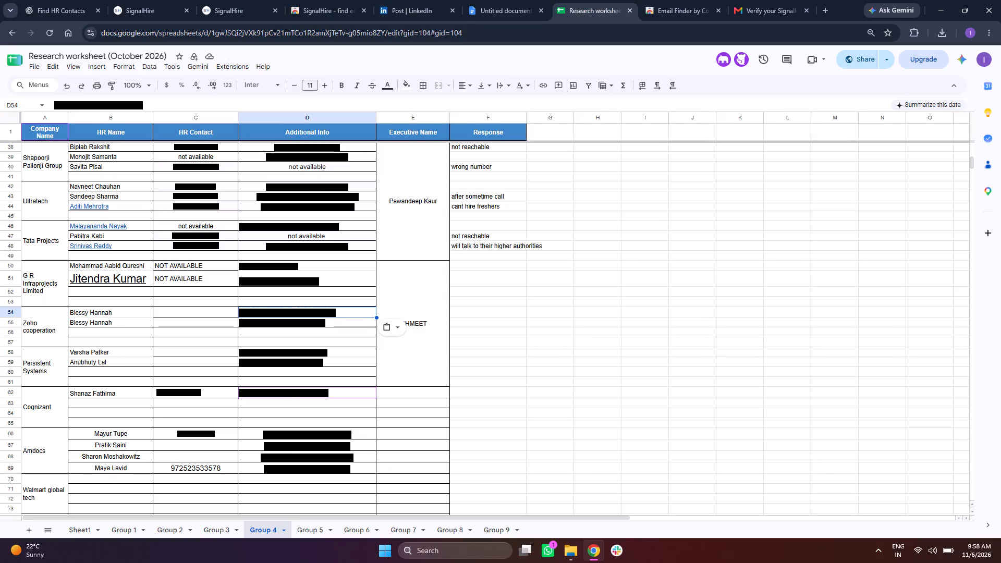
left_click(201, 311)
key("ctrl+v")
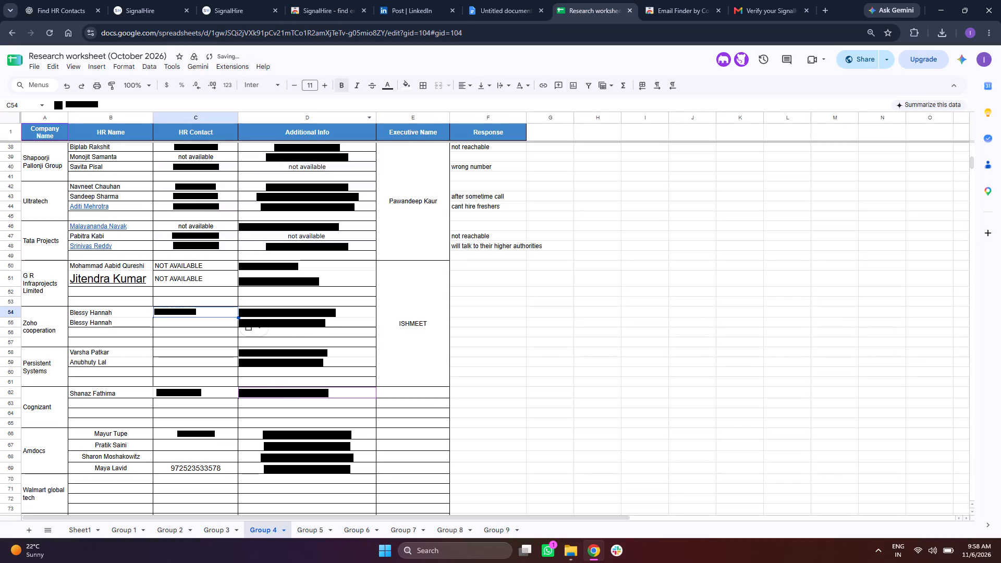
left_click(259, 11)
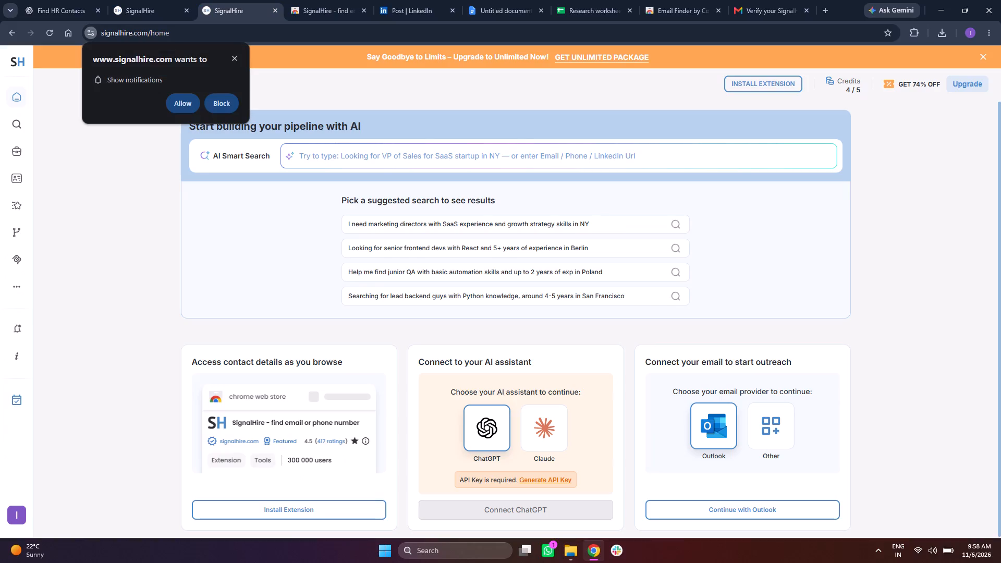
left_click(138, 0)
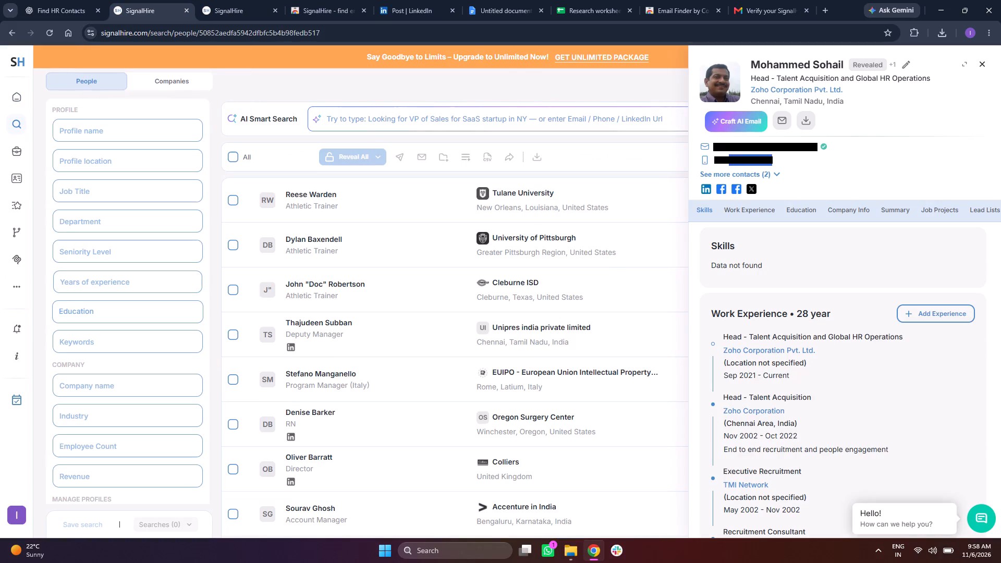
left_click_drag(844, 66, 755, 47)
key("ctrl+c")
left_click_drag(751, 47, 315, 0, "ctrl")
left_click(582, 0)
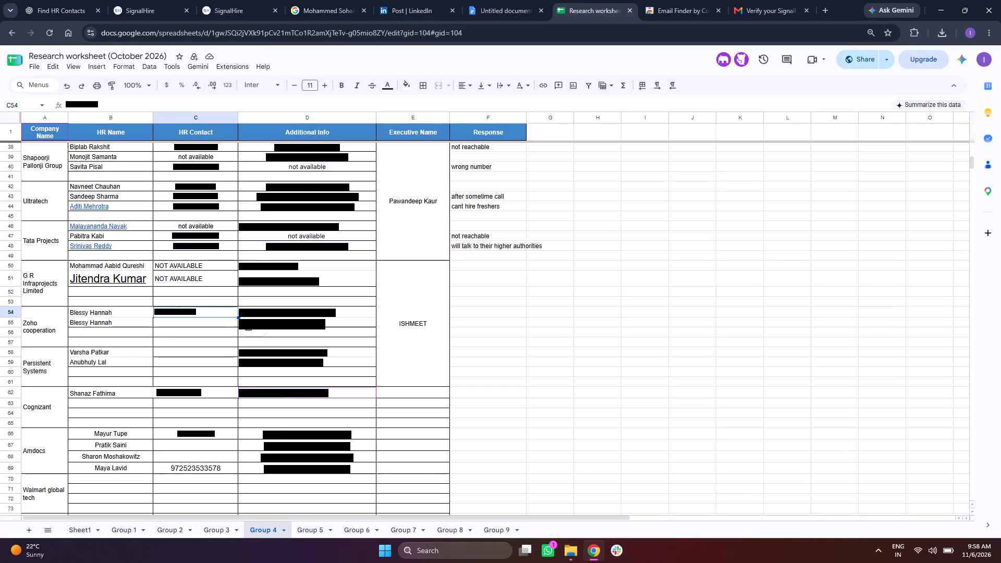
left_click(116, 311)
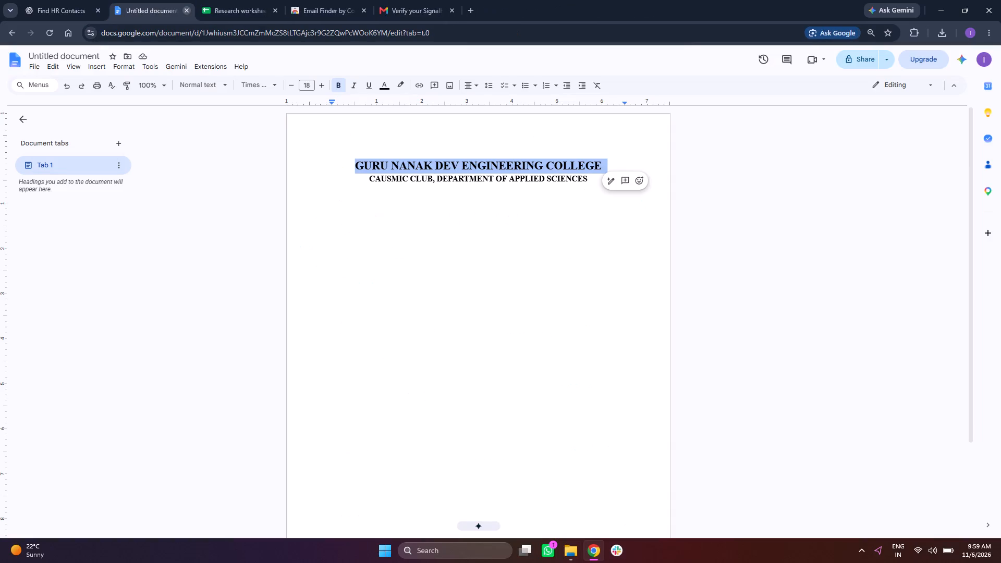
In Group 4, copy NOT AVAILABLE from G R Infraprojects into the HR Contact cells of the second Zoho row and both named Persistent Systems rows.
left_click(291, 0)
left_click(242, 3)
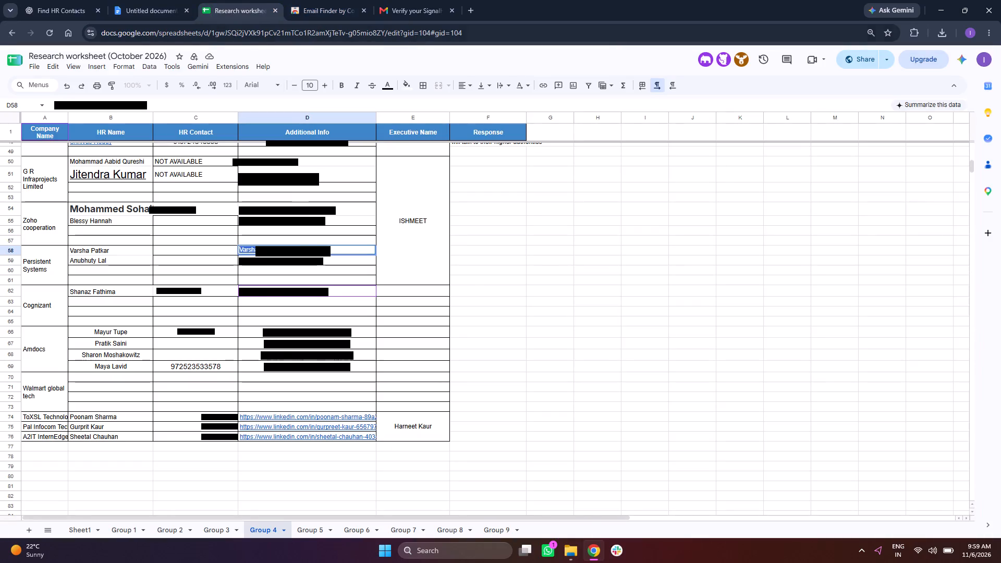
left_click(197, 274)
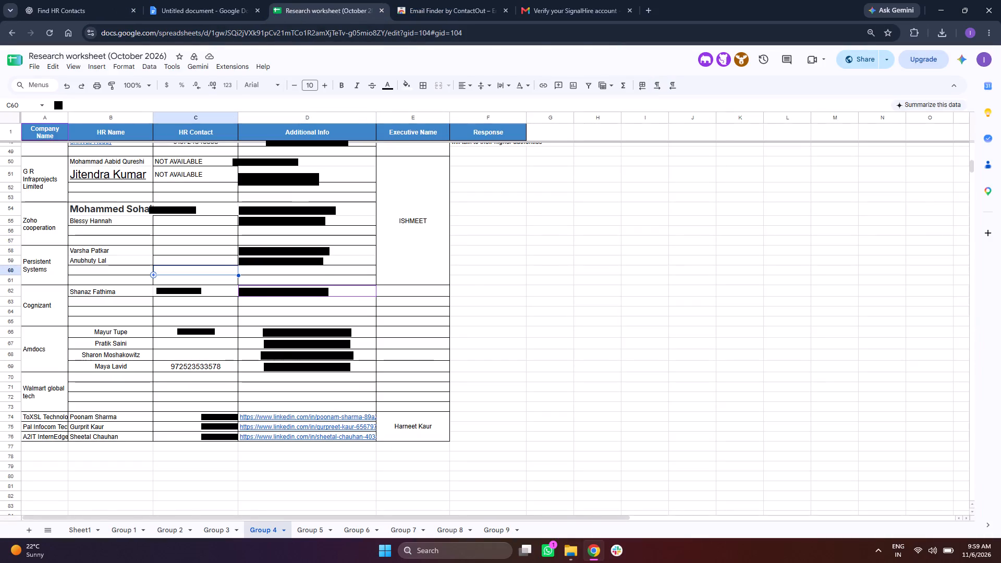
scroll(206, 297, "up", 2)
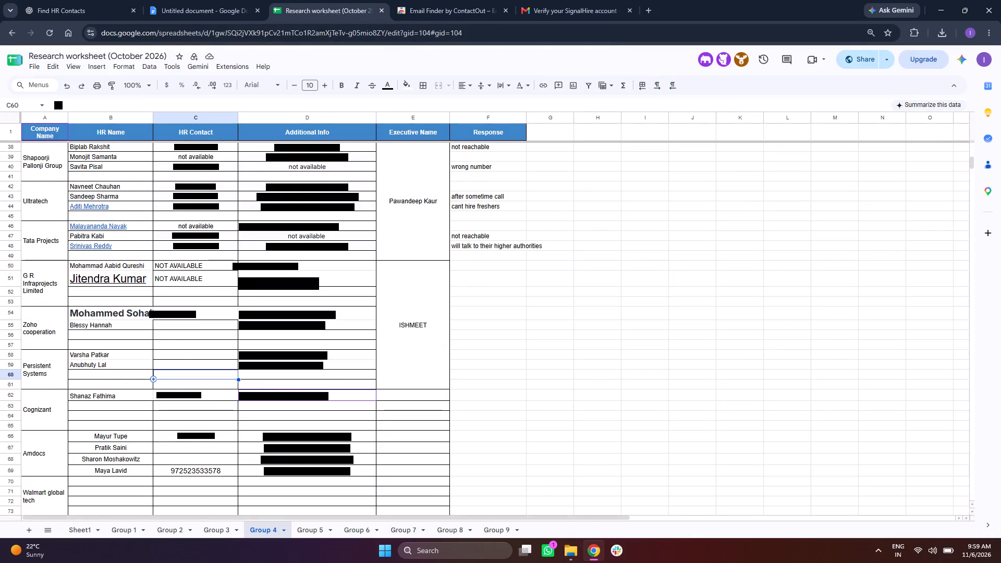
left_click(195, 279)
key("ctrl+c")
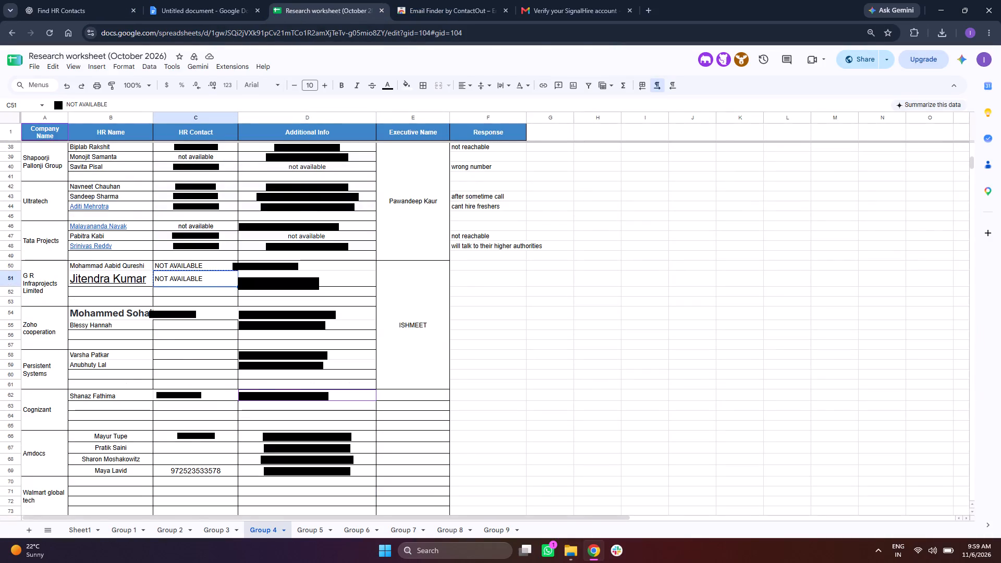
left_click(201, 329)
key("ctrl+v")
left_click(198, 353)
key("ctrl+v")
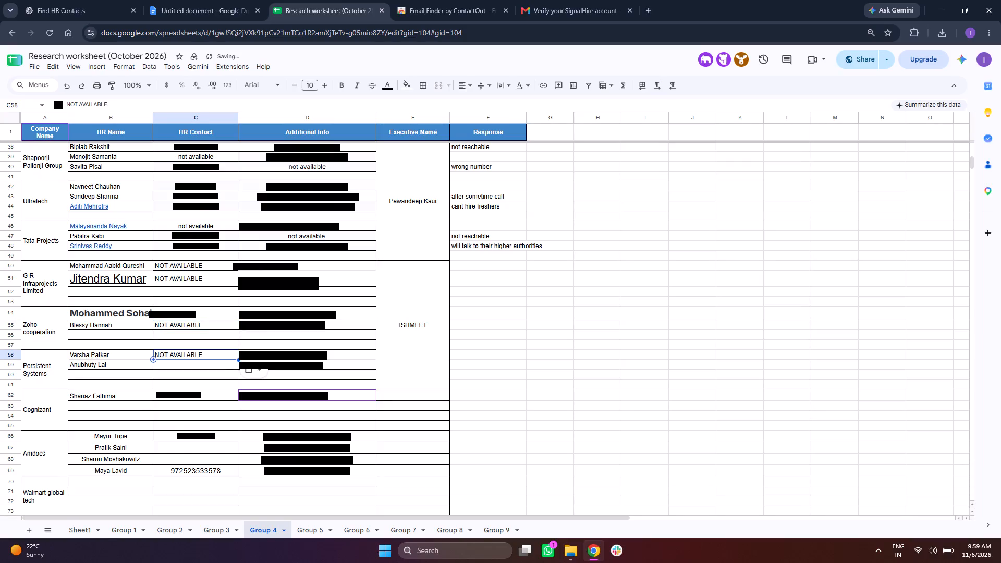
left_click(197, 362)
key("ctrl+v")
left_click(207, 382)
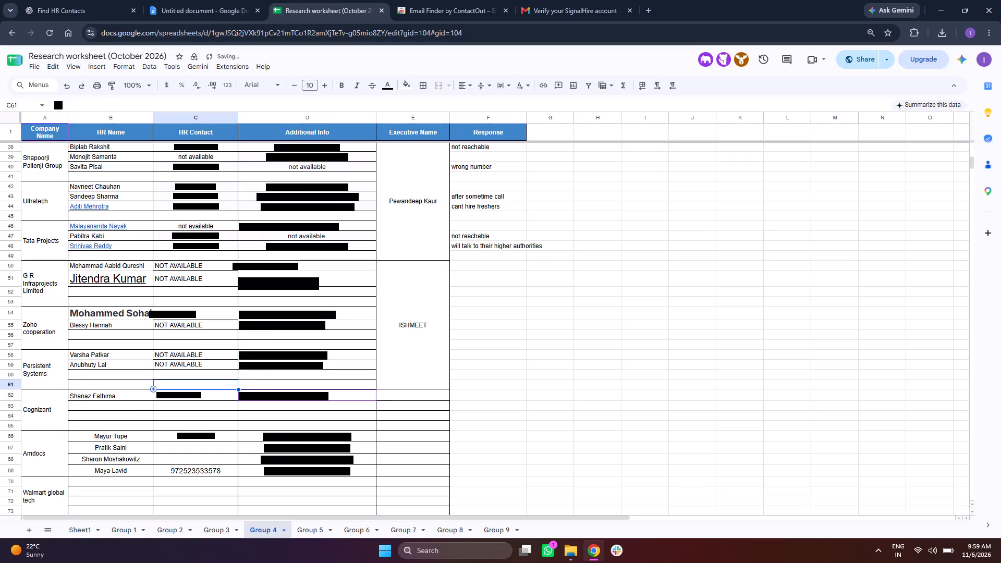
Look through the Group 5, Group 6, Group 7 and Group 8 sheets to review their company and HR contact entries.
left_click(304, 522)
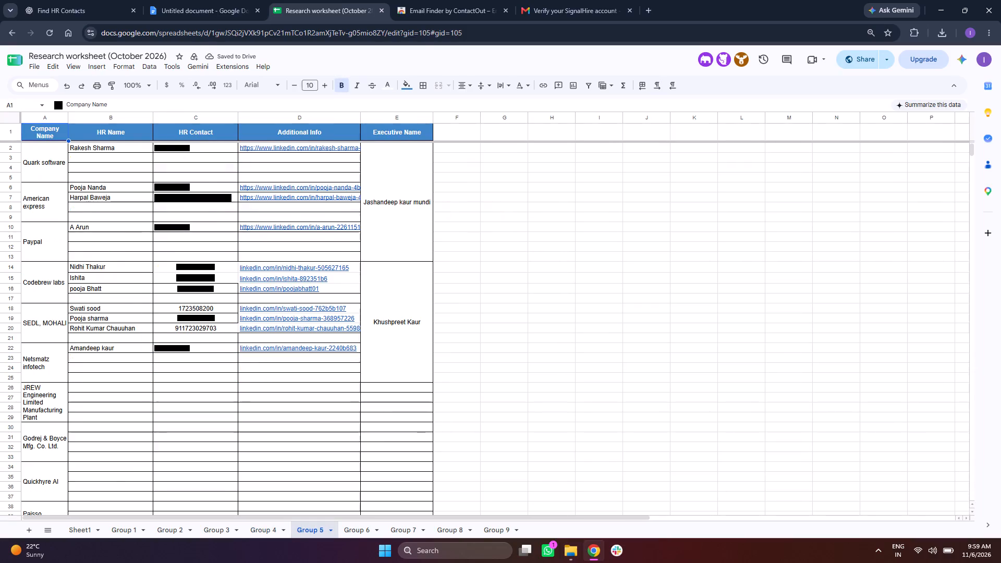
scroll(171, 412, "down", 7)
scroll(253, 508, "up", 7)
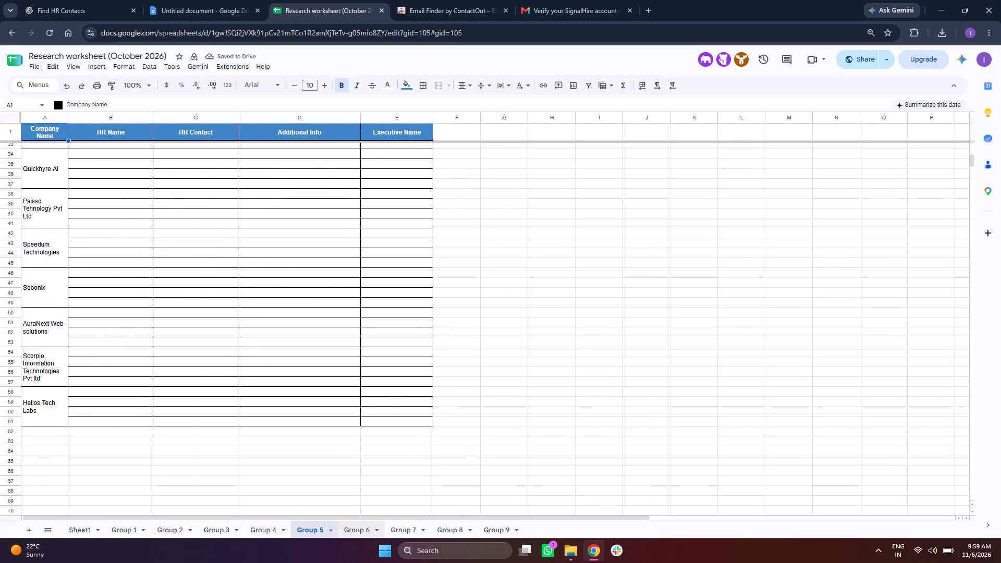
left_click(366, 524)
scroll(366, 481, "down", 3)
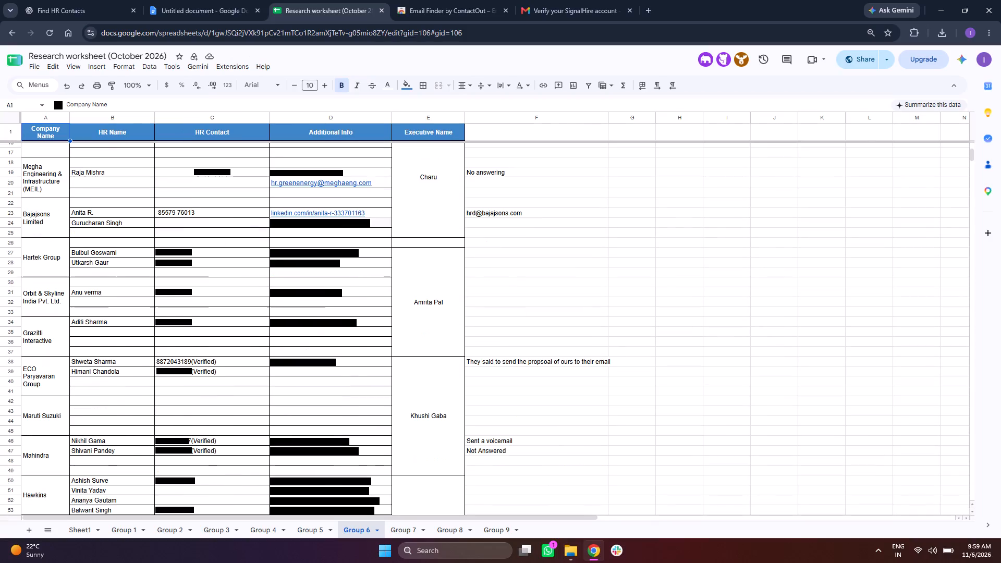
scroll(365, 480, "down", 2)
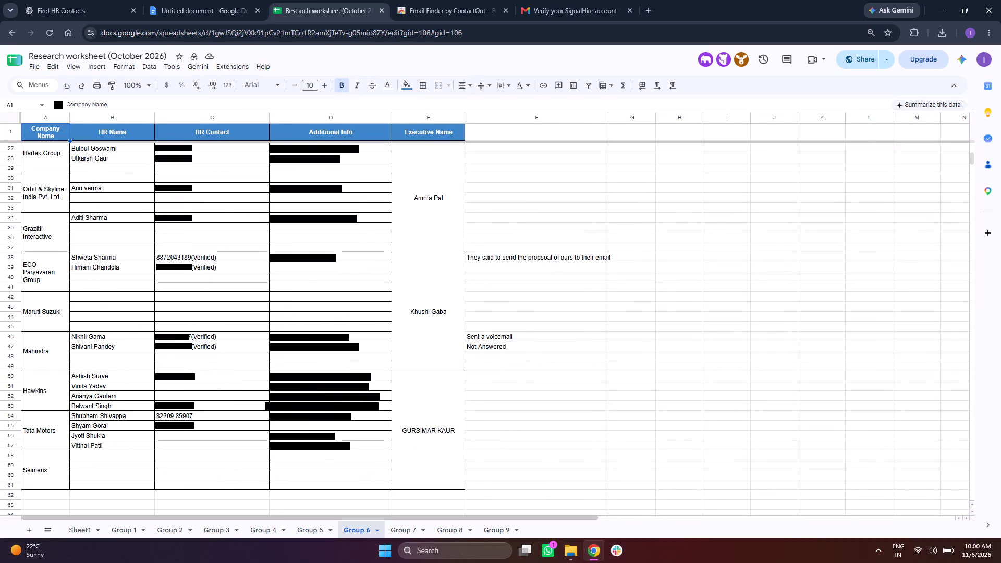
left_click(411, 525)
scroll(384, 461, "down", 4)
scroll(384, 461, "up", 5)
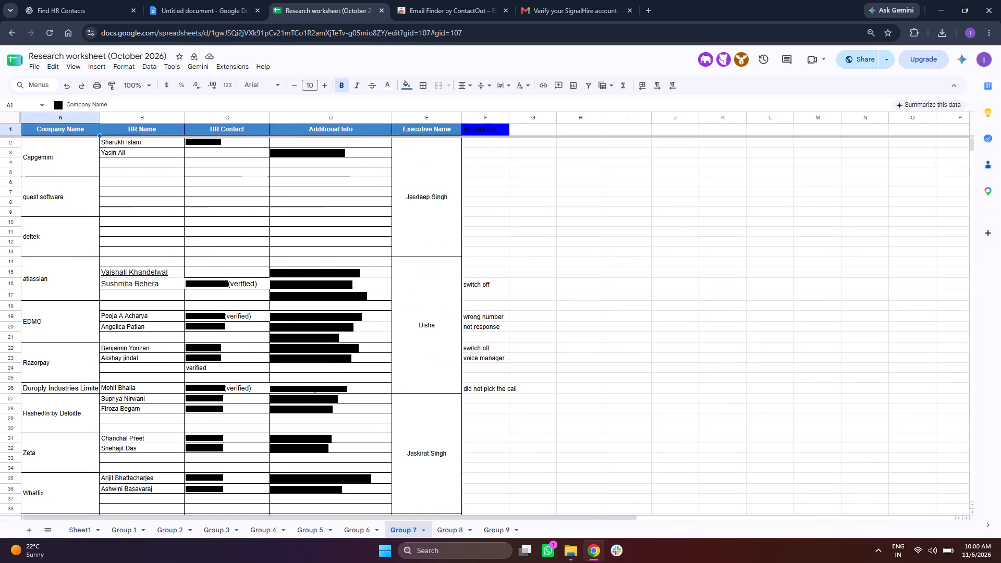
scroll(384, 461, "up", 2)
left_click(442, 526)
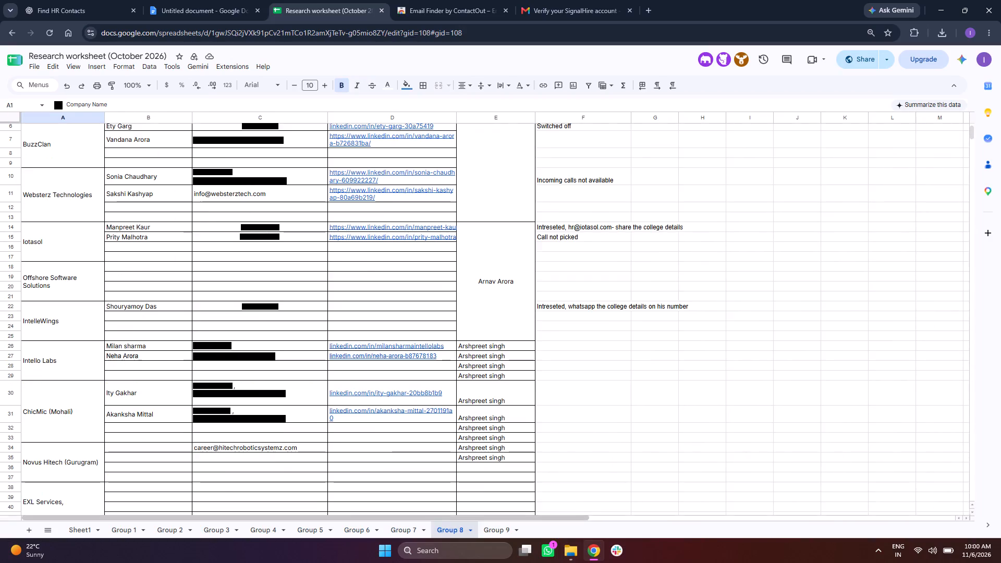
scroll(416, 450, "down", 20)
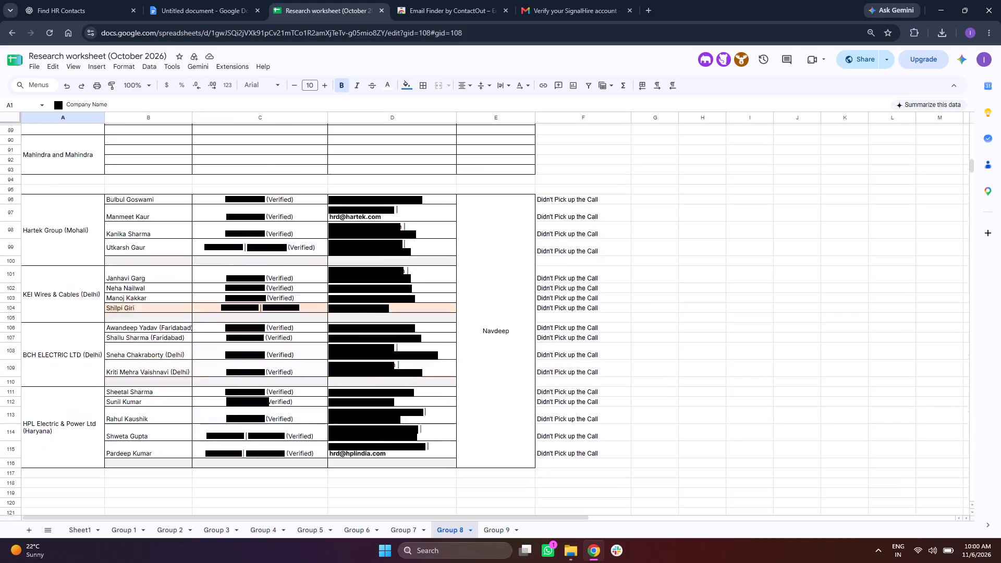